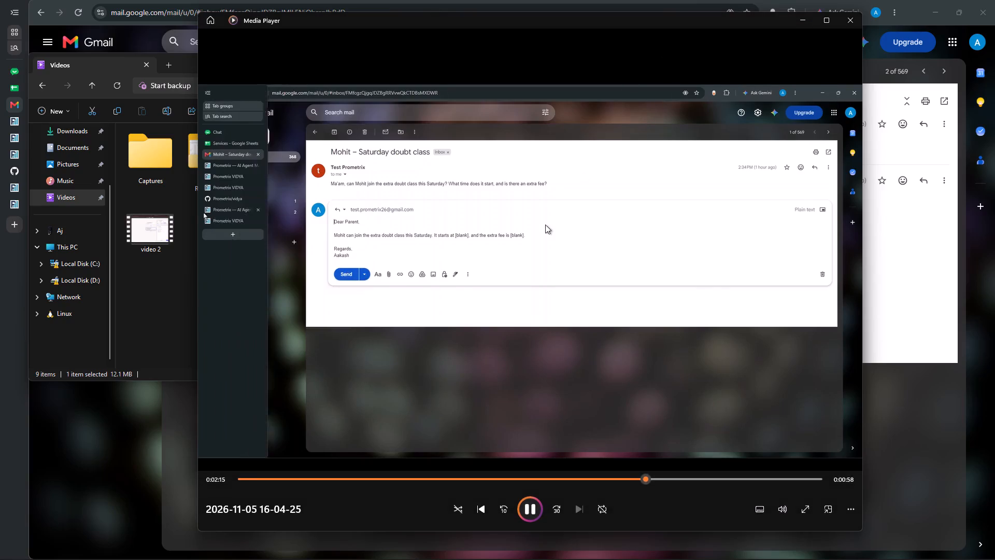
{"action": "left_click", "coordinate": [761, 473]}
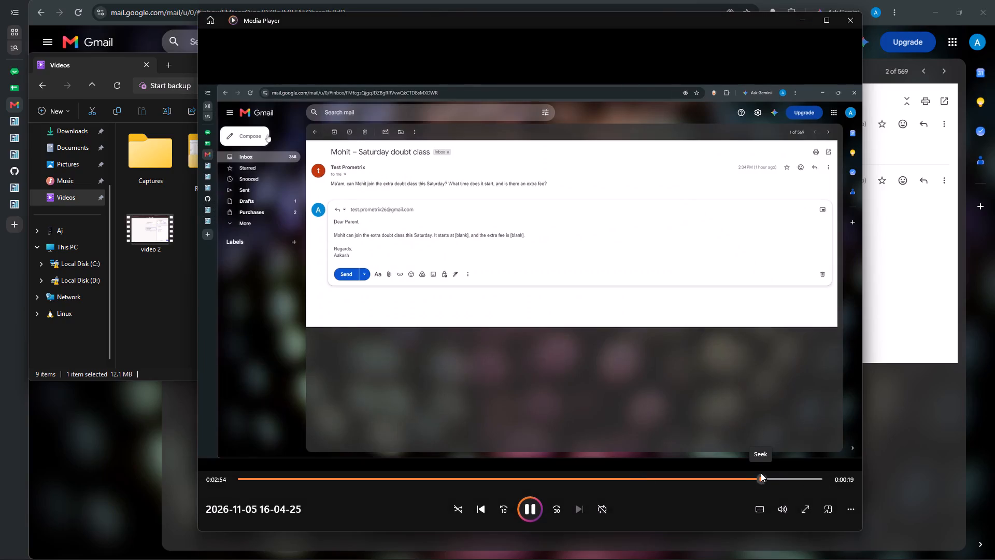
{"action": "left_click", "coordinate": [781, 477]}
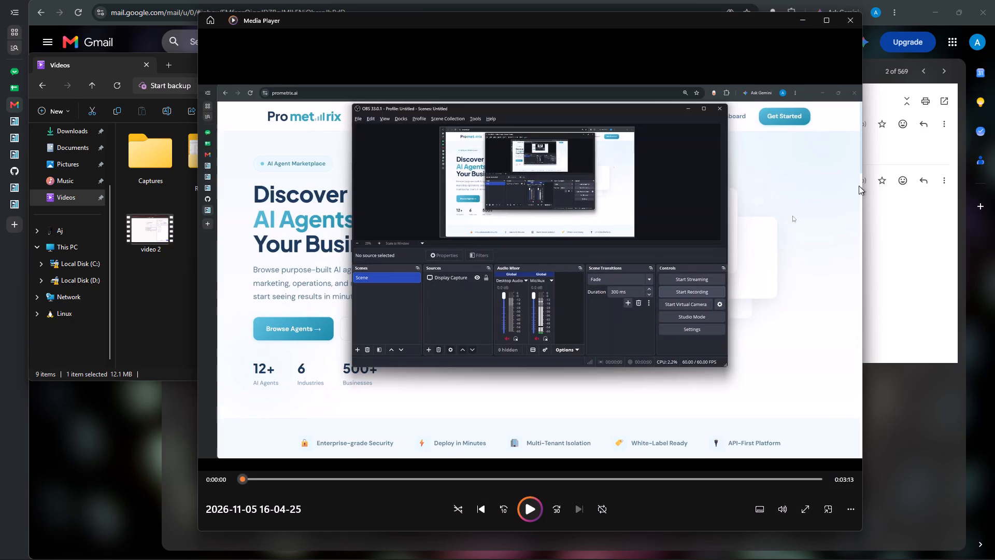
{"action": "left_click", "coordinate": [854, 23]}
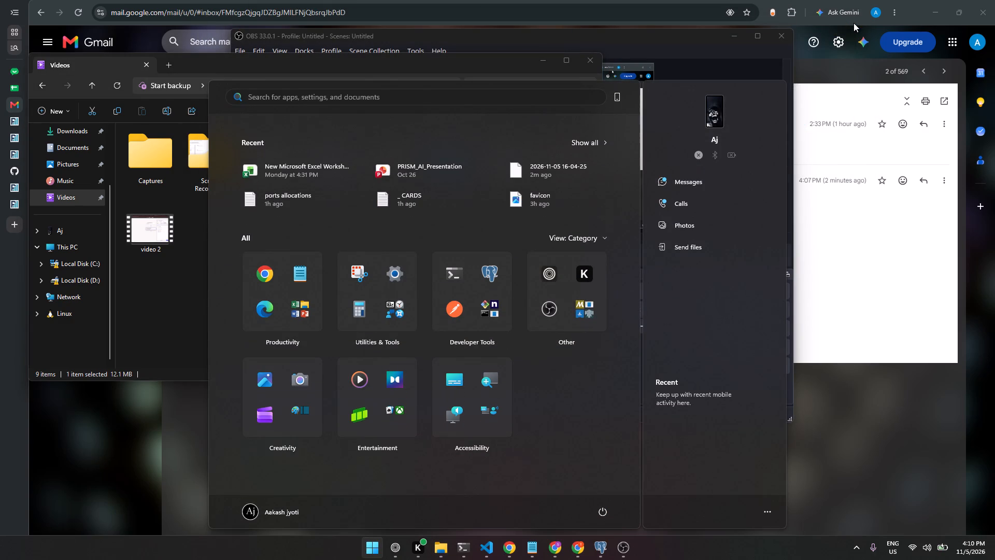
Launch the Shotcut video editor.
{"action": "type", "text": "sho"}
{"action": "key", "text": "Return"}
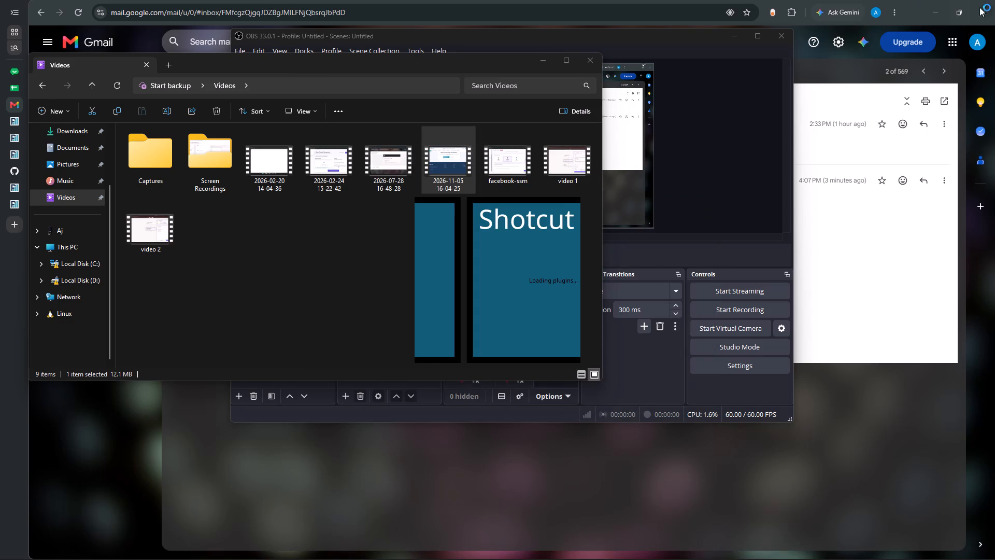
Bring OBS Studio to the front and close it.
{"action": "left_click", "coordinate": [736, 117]}
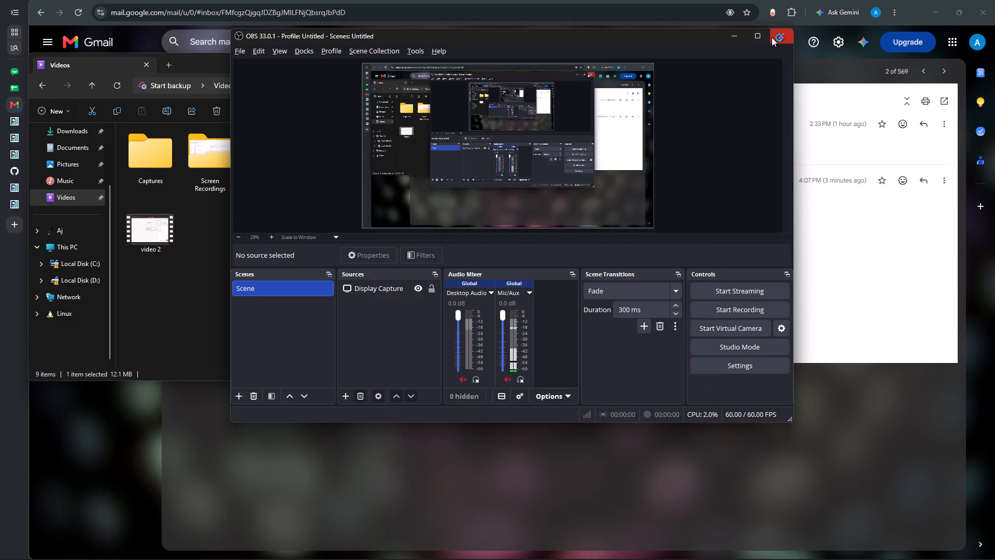
{"action": "left_click", "coordinate": [772, 37]}
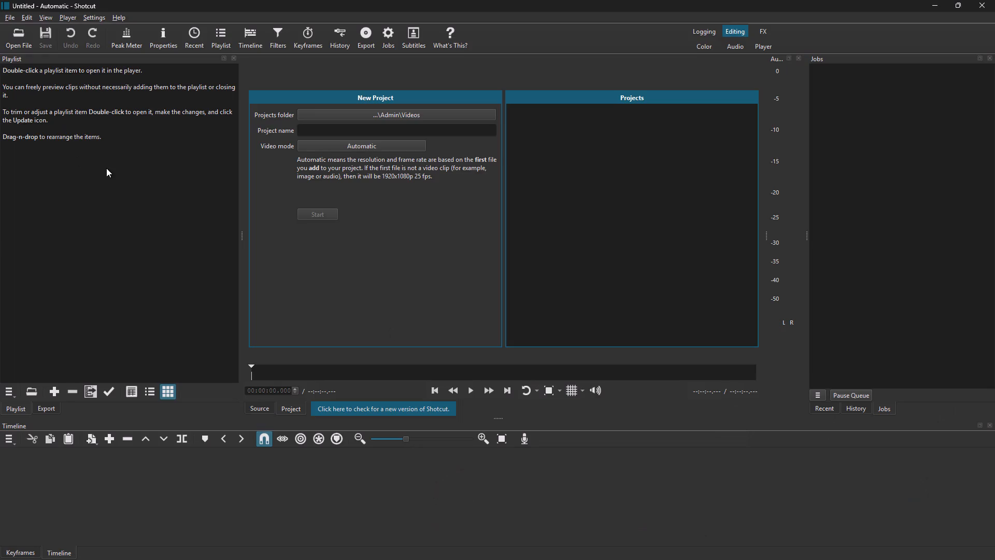
{"action": "key", "text": "alt+Tab"}
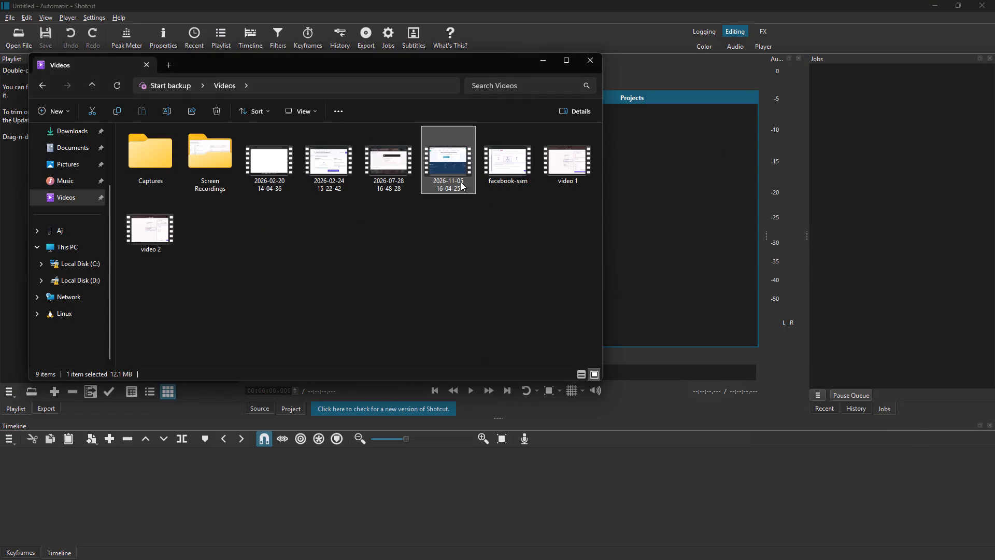
{"action": "left_click_drag", "start_coordinate": [438, 161], "coordinate": [0, 240]}
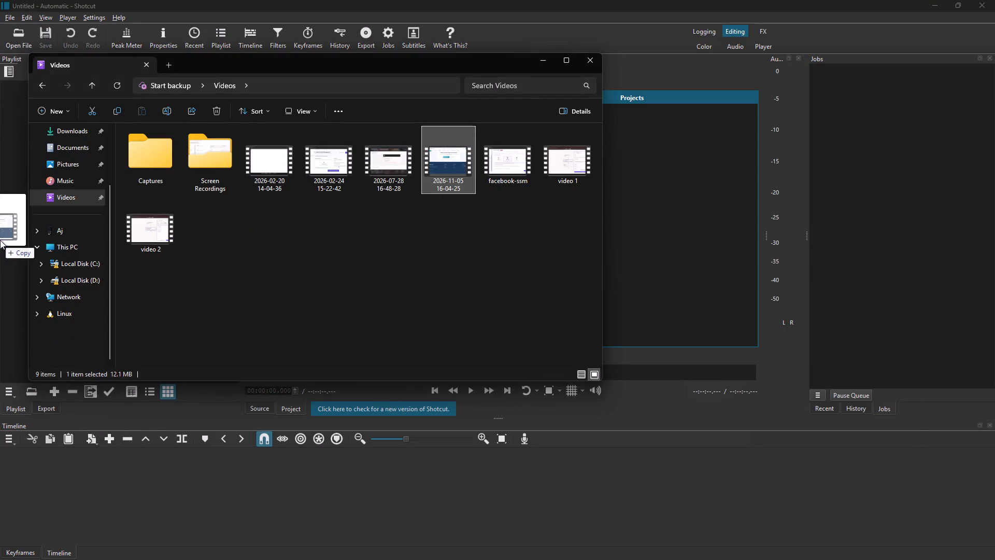
{"action": "left_click_drag", "start_coordinate": [0, 240], "coordinate": [11, 243]}
{"action": "key", "text": "alt+Tab"}
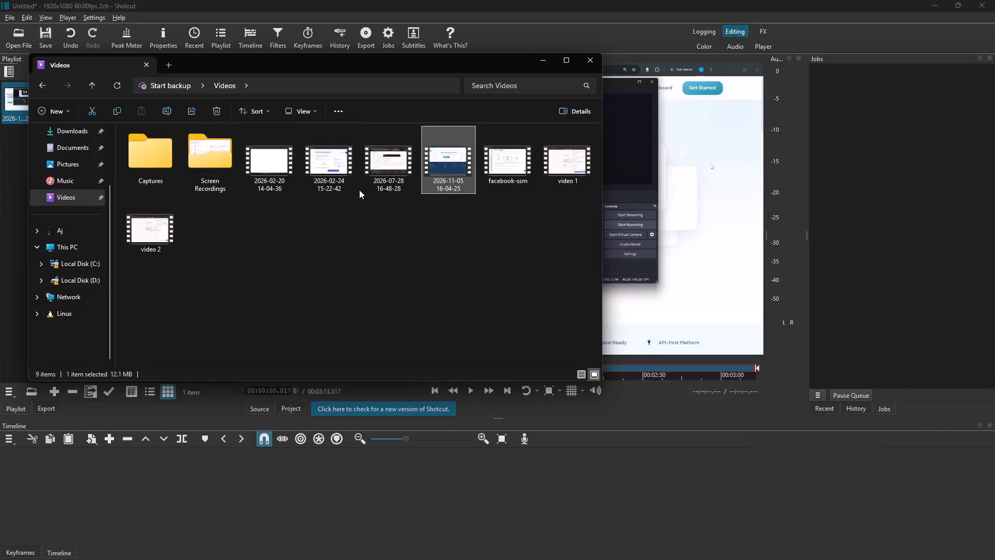
{"action": "left_click", "coordinate": [696, 197]}
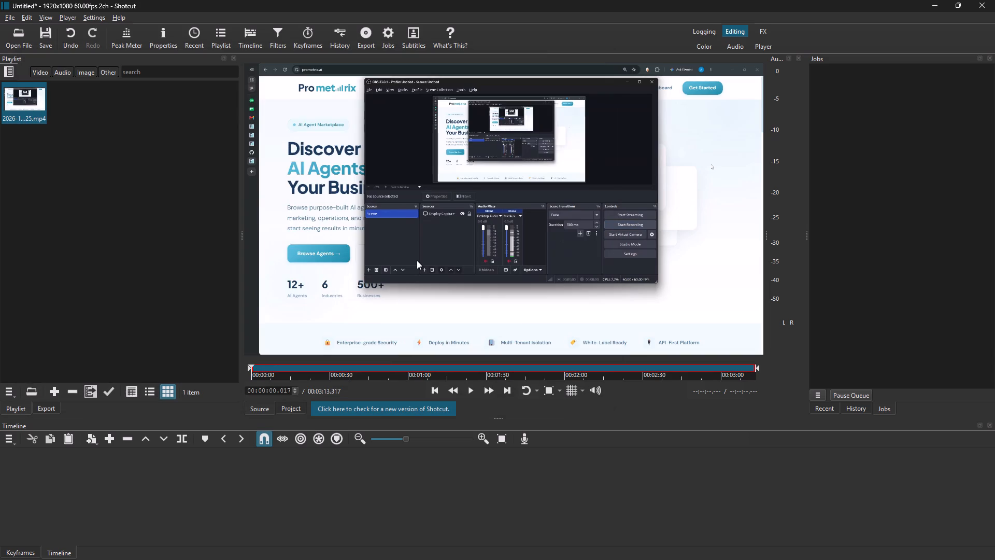
Place the previewed recording on a new V1 video track at the start of the timeline.
{"action": "left_click_drag", "start_coordinate": [297, 269], "coordinate": [172, 477]}
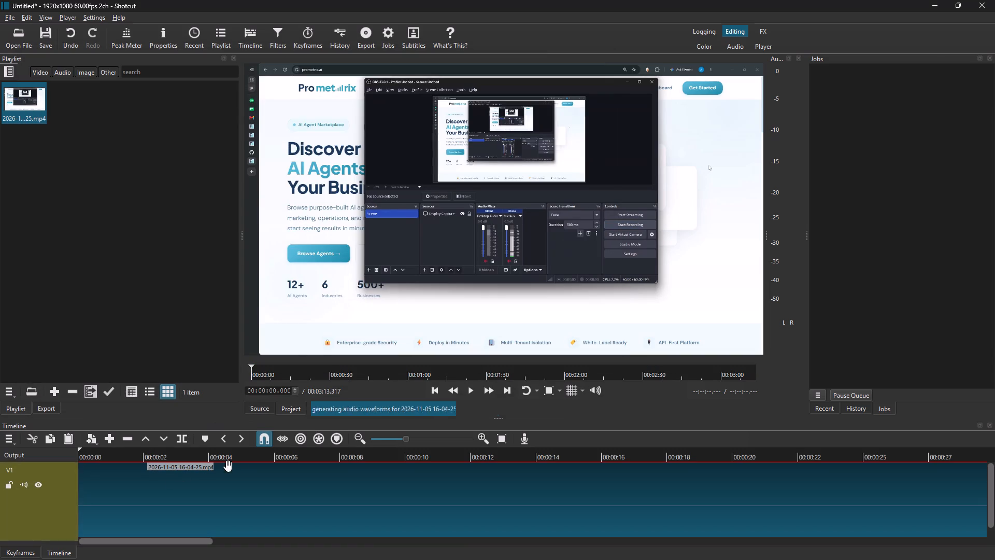
Split the V1 clip at about 00:00:00.367, just after the OBS window disappears from the recording.
{"action": "left_click_drag", "start_coordinate": [76, 448], "coordinate": [83, 448]}
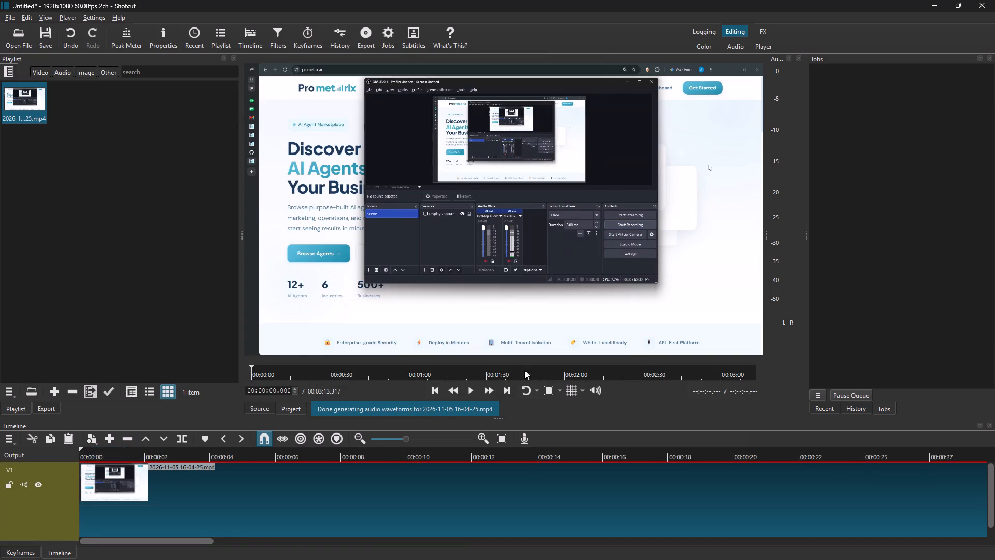
{"action": "left_click", "coordinate": [475, 387]}
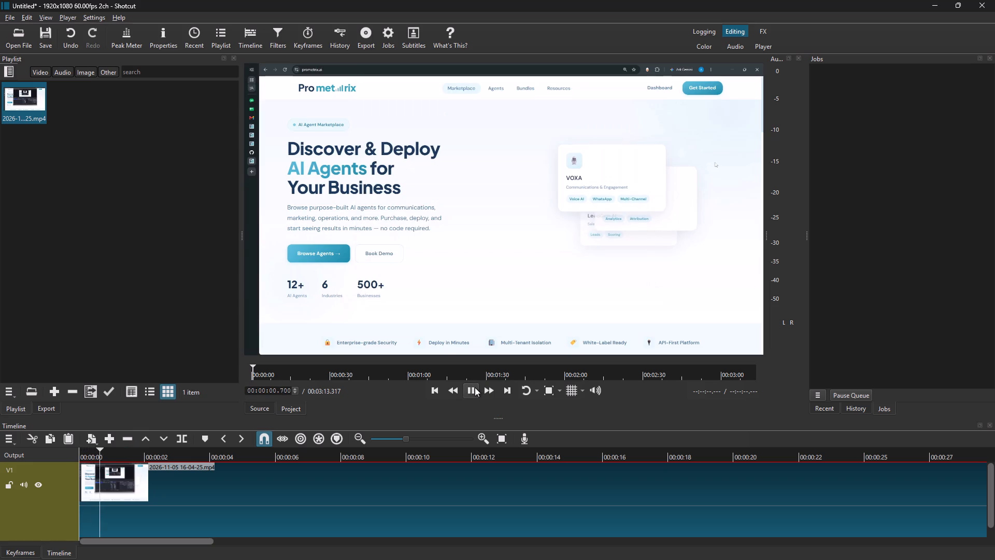
{"action": "left_click", "coordinate": [475, 387]}
{"action": "left_click", "coordinate": [289, 429]}
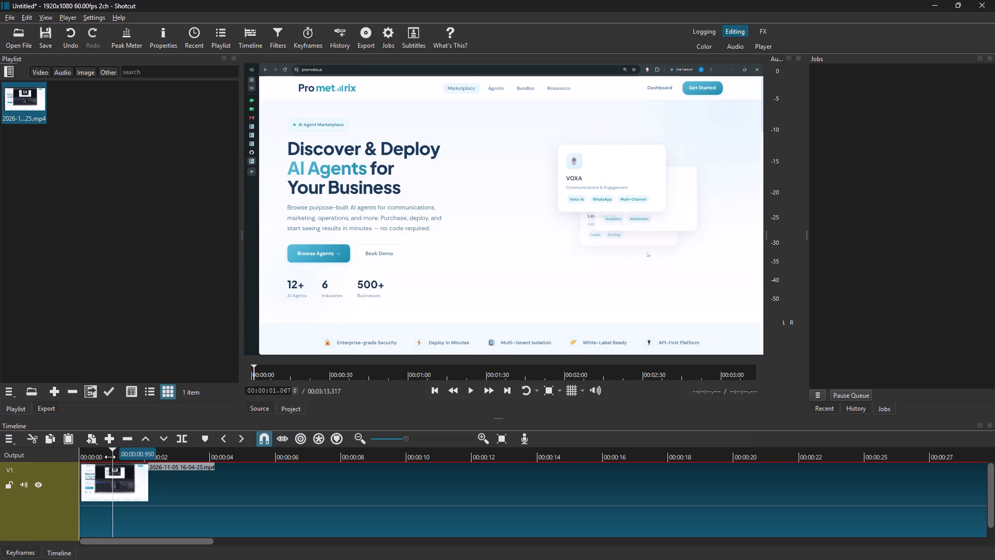
{"action": "left_click_drag", "start_coordinate": [113, 461], "coordinate": [87, 462]}
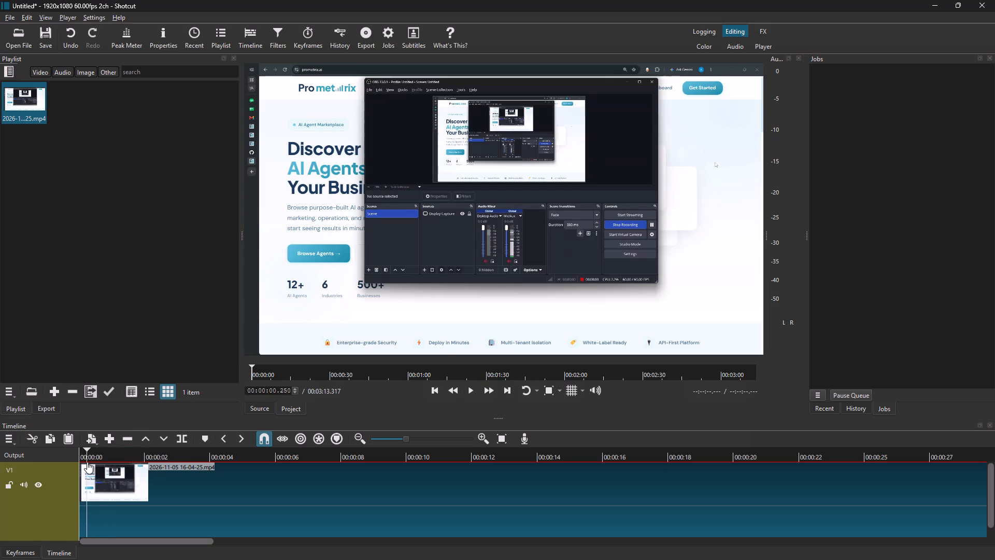
{"action": "left_click_drag", "start_coordinate": [87, 462], "coordinate": [91, 463]}
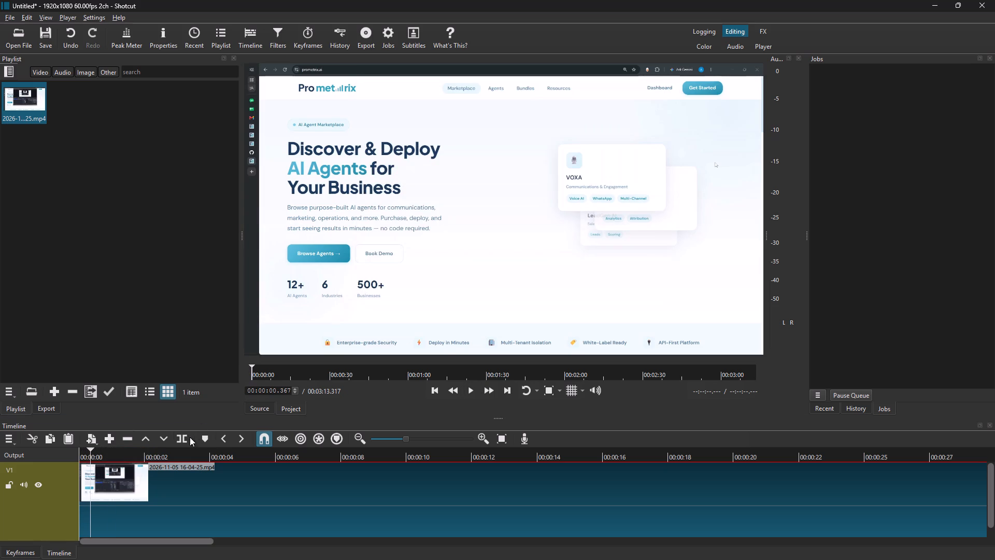
{"action": "left_click", "coordinate": [181, 439]}
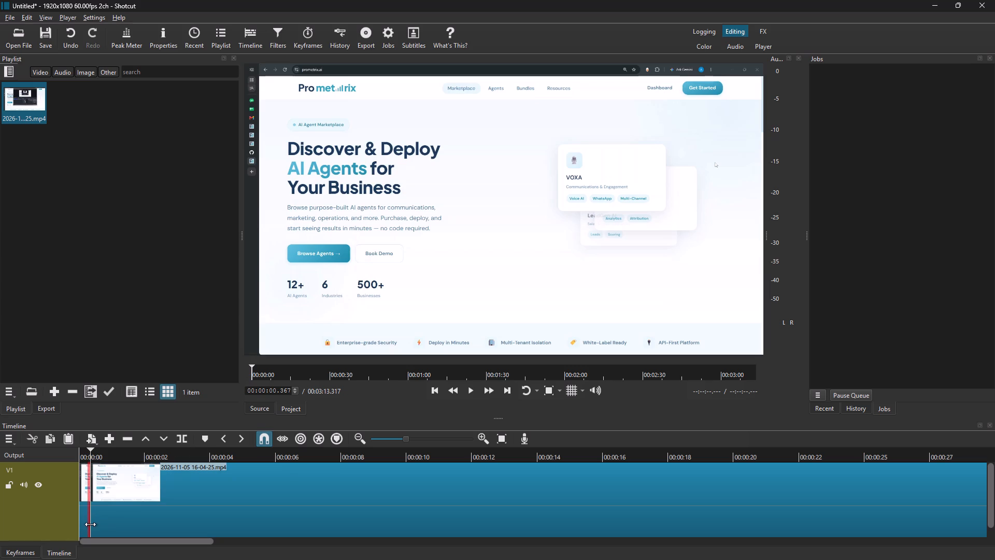
Lift the short opening segment before the split out of the V1 track.
{"action": "left_click", "coordinate": [87, 521]}
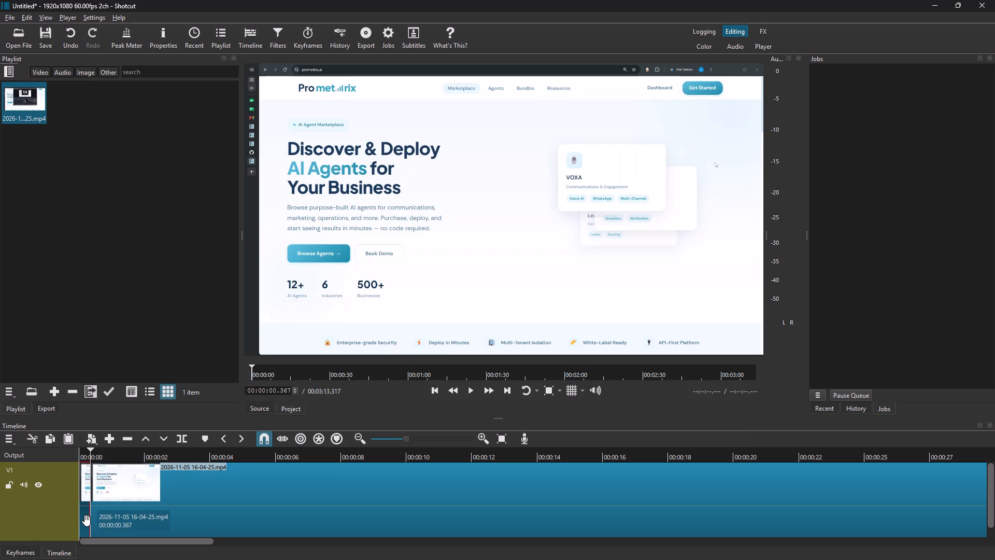
{"action": "key", "text": "Delete"}
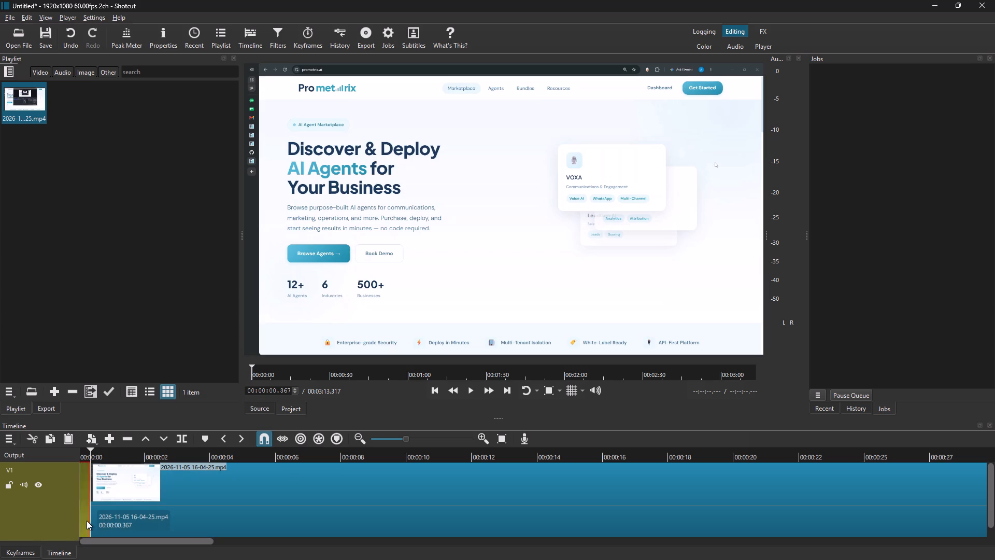
Move the remaining clip to the very start of the V1 track to close the gap.
{"action": "left_click_drag", "start_coordinate": [129, 512], "coordinate": [113, 512]}
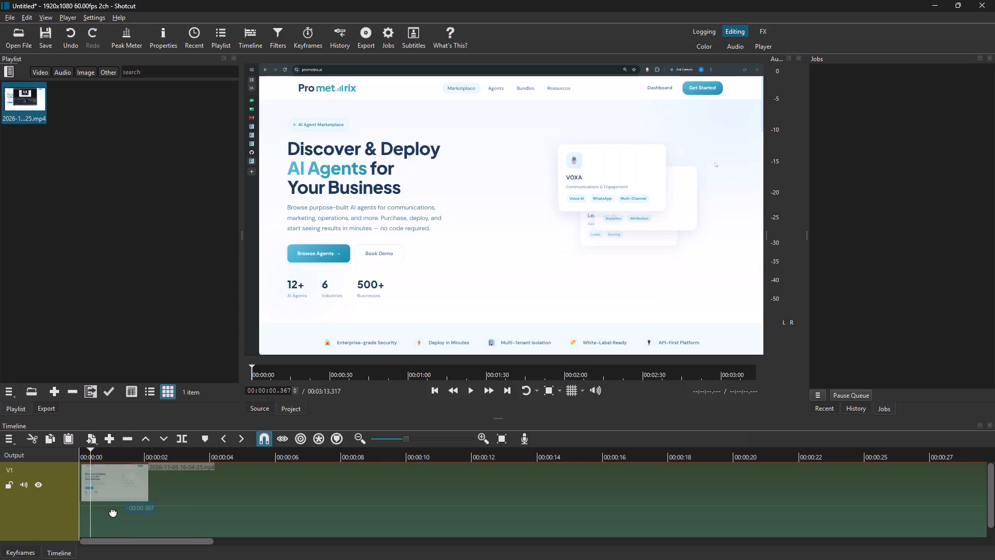
{"action": "left_click_drag", "start_coordinate": [113, 512], "coordinate": [109, 513]}
Play the trimmed clip from the start of the timeline to check its opening.
{"action": "left_click_drag", "start_coordinate": [91, 455], "coordinate": [49, 455]}
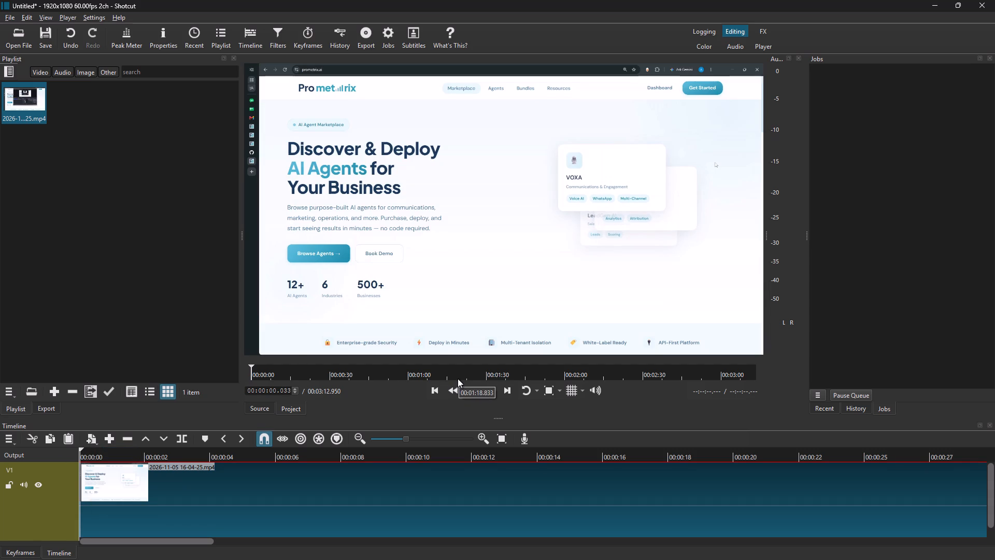
{"action": "left_click", "coordinate": [472, 389]}
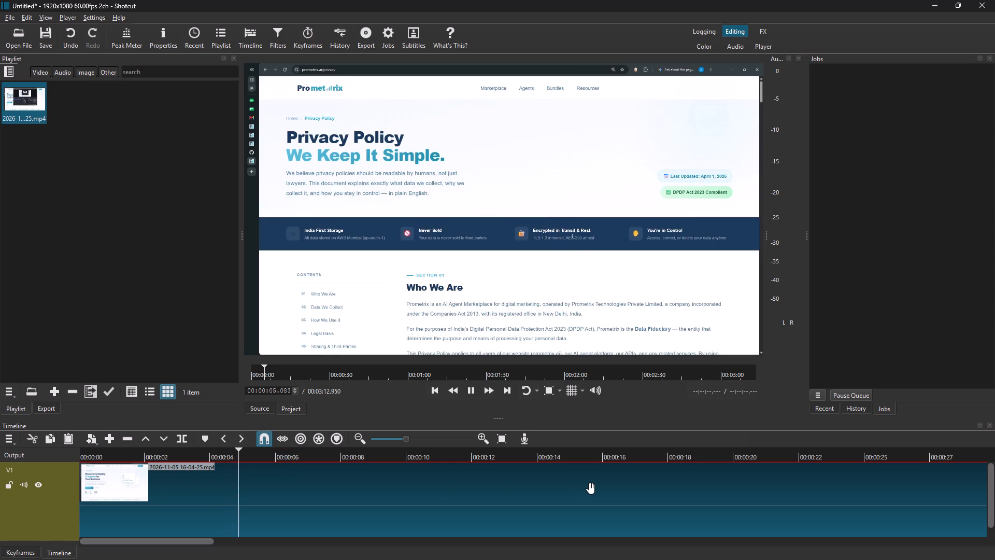
{"action": "left_click", "coordinate": [591, 488]}
{"action": "left_click", "coordinate": [591, 488]}
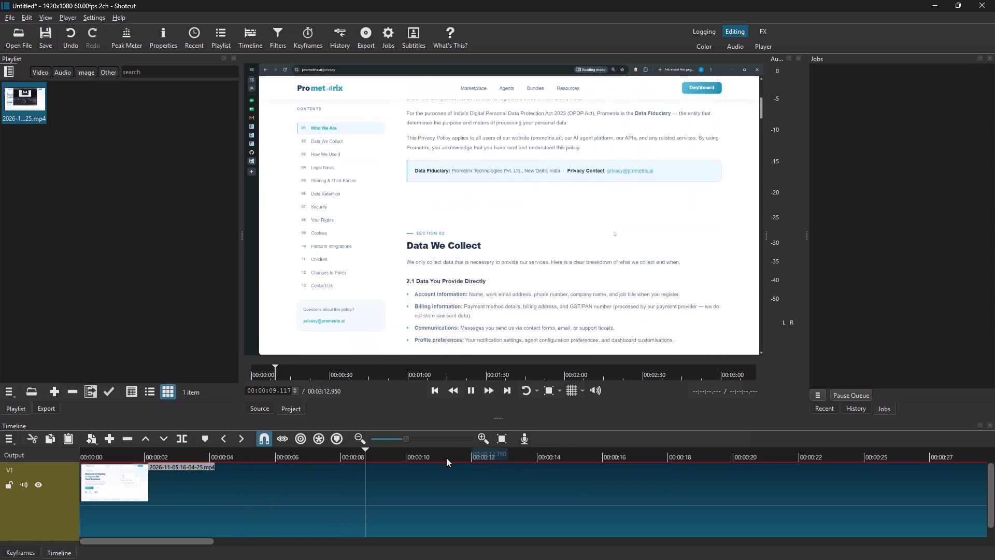
Move the timeline playhead toward the end of the V1 clip to inspect the closing footage.
{"action": "left_click_drag", "start_coordinate": [403, 451], "coordinate": [770, 426]}
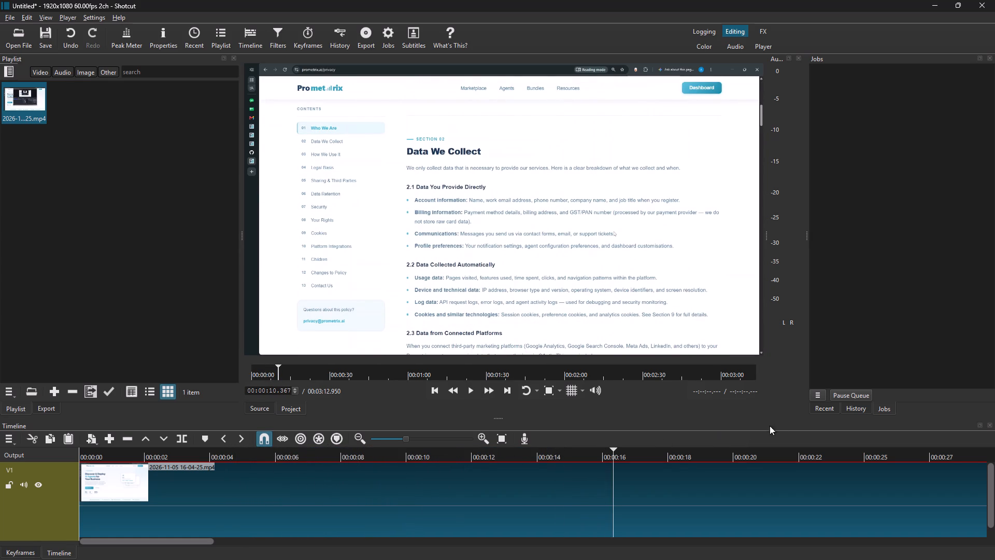
{"action": "left_click_drag", "start_coordinate": [770, 426], "coordinate": [994, 462]}
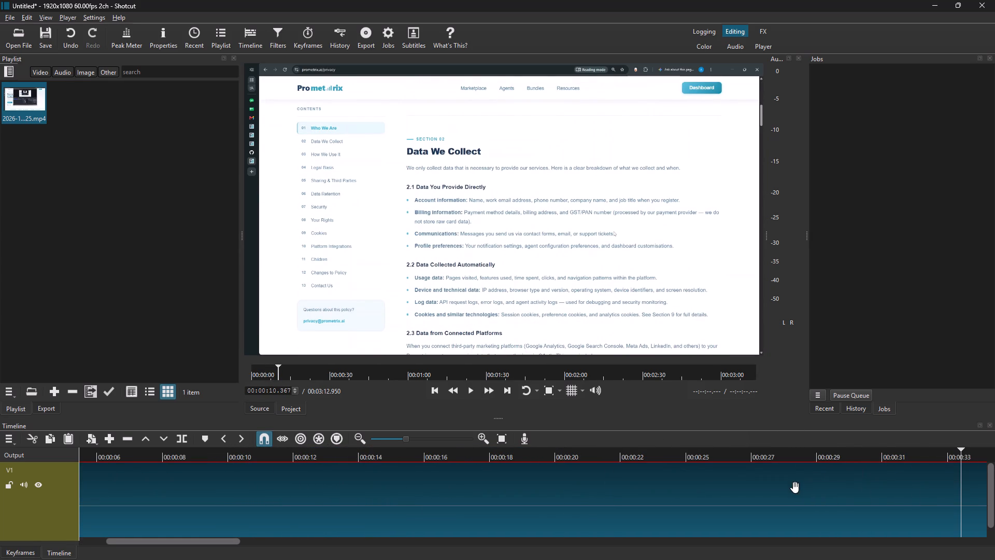
{"action": "left_click_drag", "start_coordinate": [960, 457], "coordinate": [994, 441]}
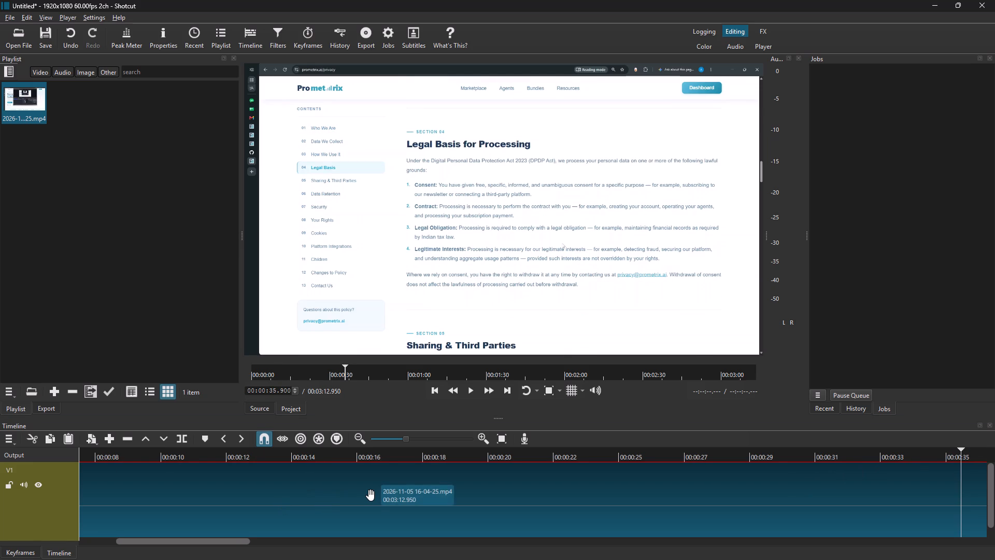
Play the last seconds of the V1 clip to review how the recording ends.
{"action": "scroll", "coordinate": [371, 495], "scroll_direction": "up", "scroll_amount": 1, "text": "ctrl"}
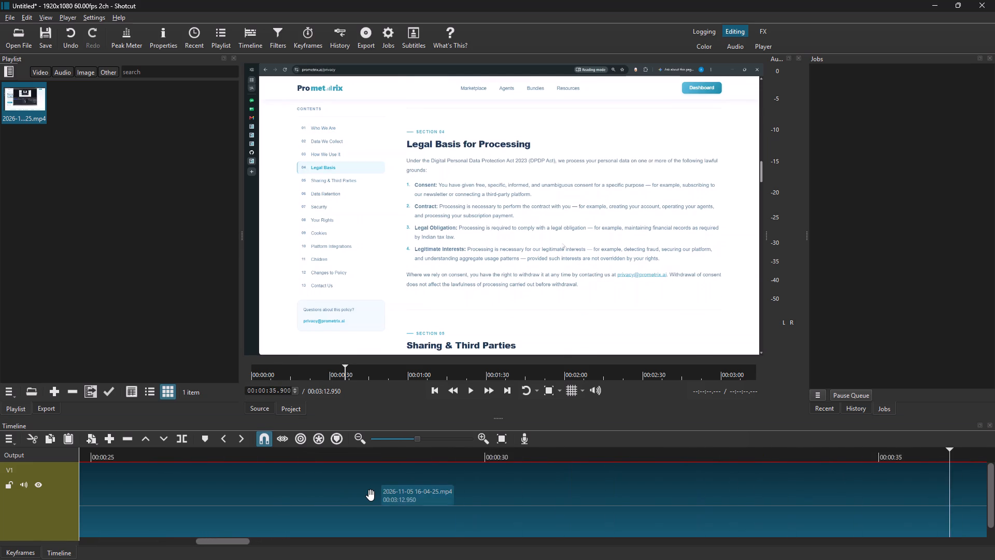
{"action": "scroll", "coordinate": [371, 495], "scroll_direction": "up", "scroll_amount": 1, "text": "ctrl"}
{"action": "scroll", "coordinate": [371, 495], "scroll_direction": "down", "scroll_amount": 3, "text": "ctrl"}
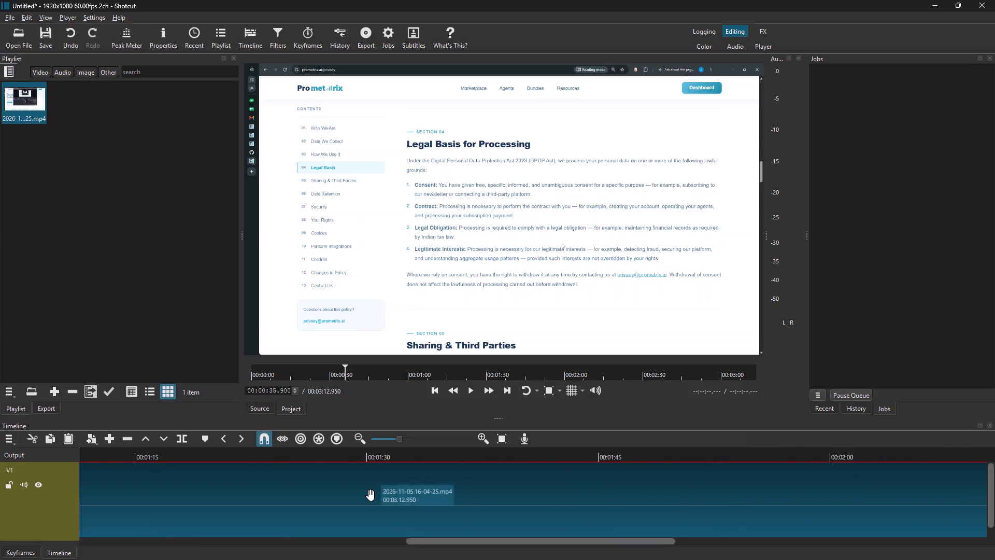
{"action": "scroll", "coordinate": [371, 495], "scroll_direction": "down", "scroll_amount": 1, "text": "ctrl"}
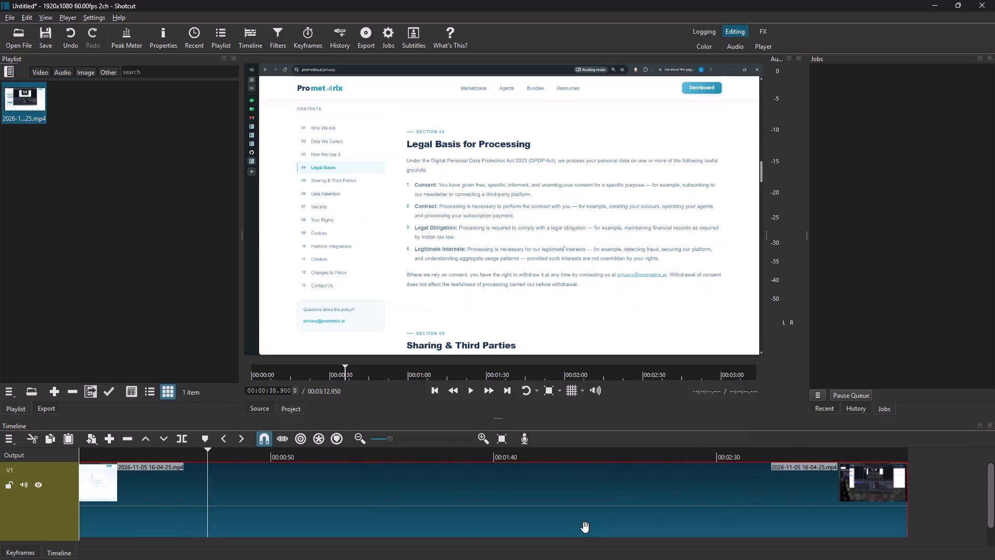
{"action": "left_click_drag", "start_coordinate": [209, 455], "coordinate": [365, 458]}
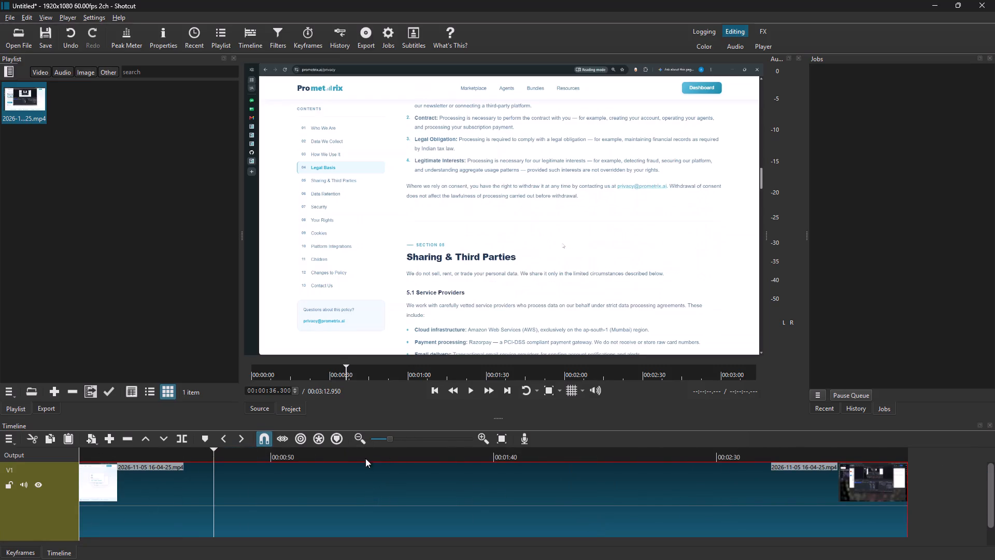
{"action": "left_click_drag", "start_coordinate": [365, 458], "coordinate": [880, 458]}
{"action": "left_click", "coordinate": [468, 388]}
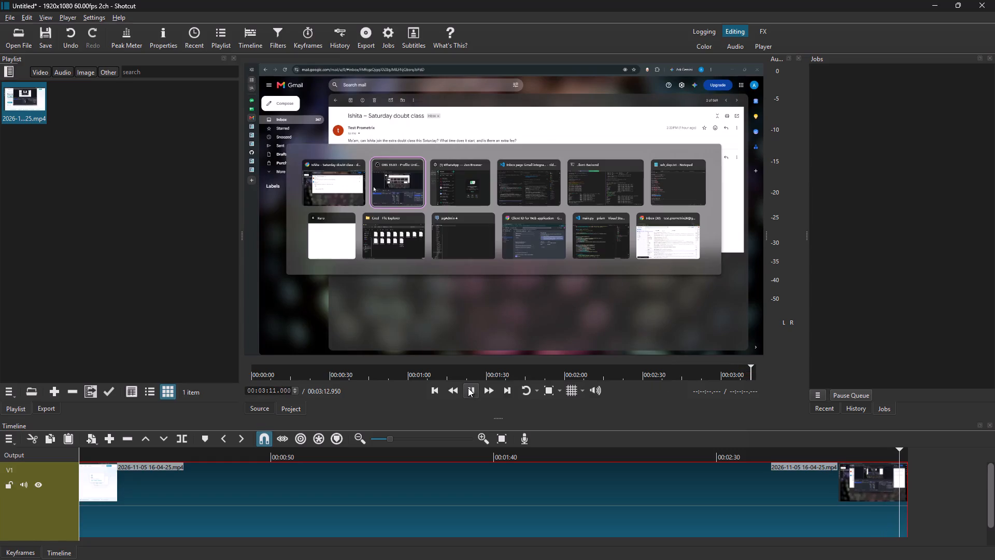
{"action": "left_click", "coordinate": [468, 388]}
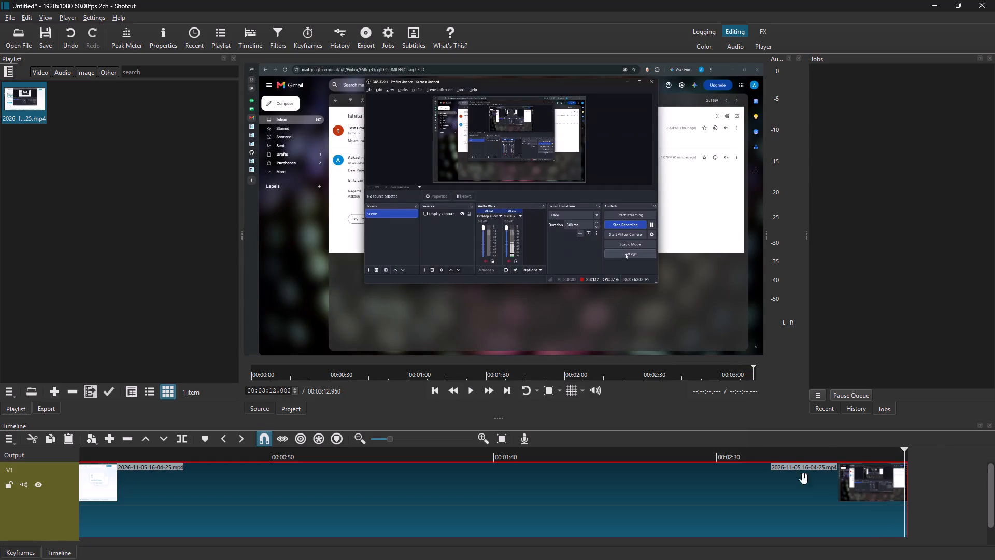
Split the V1 clip at 00:03:10.733, while the open Gmail thread is still shown before the window switching near the end.
{"action": "left_click_drag", "start_coordinate": [905, 448], "coordinate": [895, 449]}
{"action": "left_click_drag", "start_coordinate": [895, 449], "coordinate": [866, 459]}
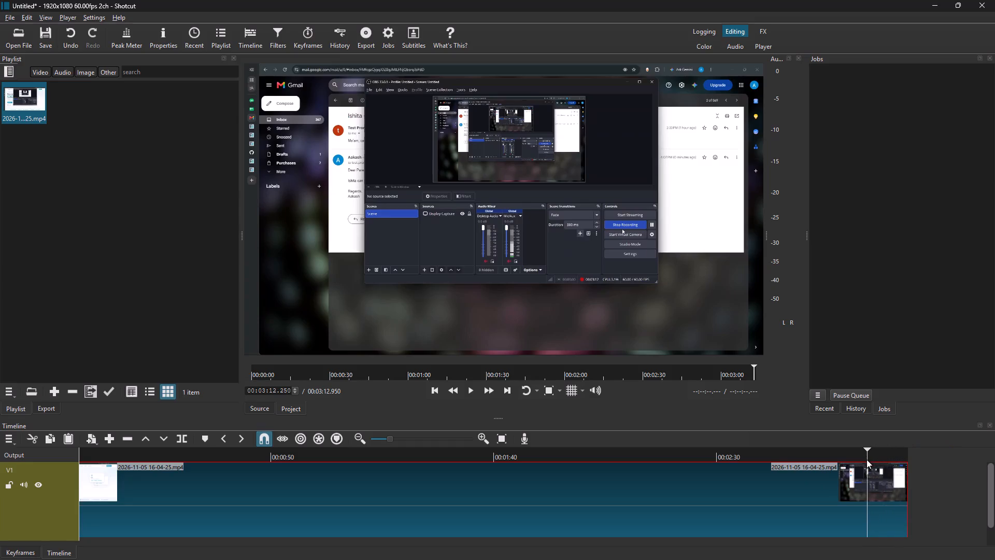
{"action": "left_click_drag", "start_coordinate": [866, 459], "coordinate": [878, 452]}
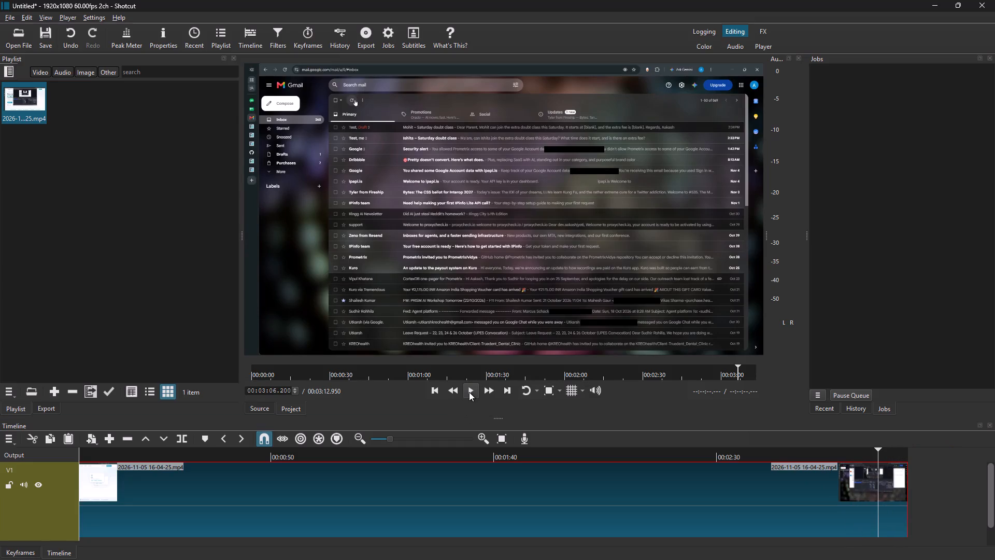
{"action": "left_click", "coordinate": [469, 392]}
{"action": "left_click", "coordinate": [469, 392]}
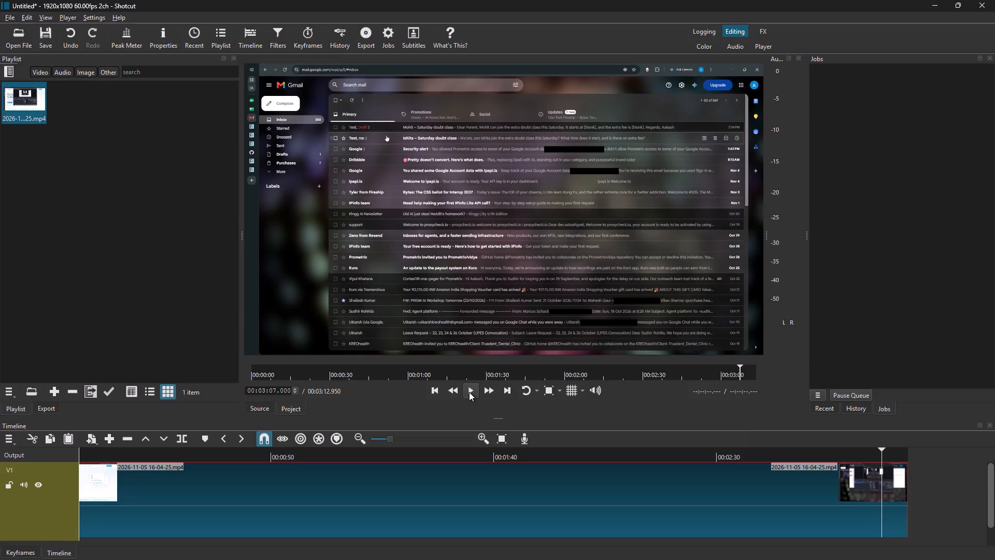
{"action": "left_click", "coordinate": [469, 392]}
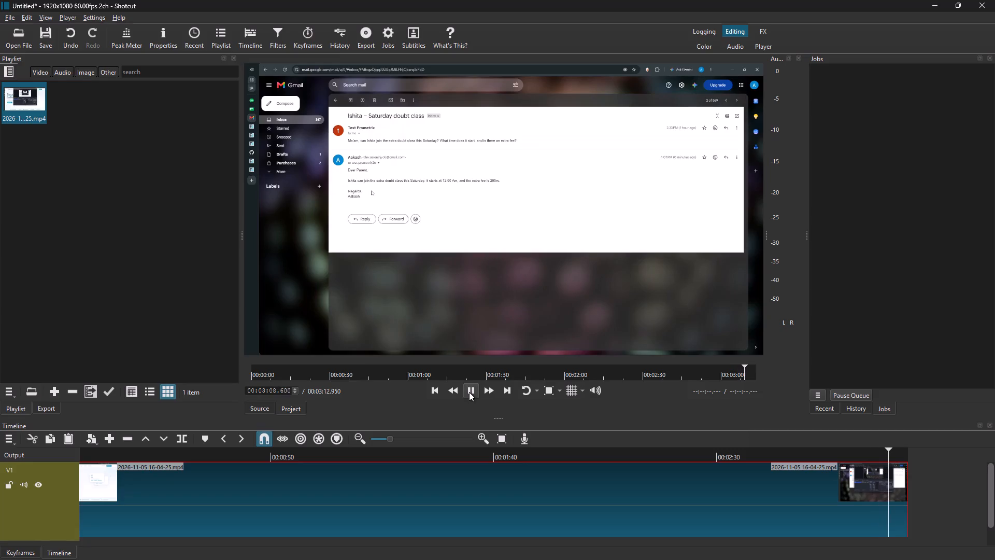
{"action": "left_click", "coordinate": [469, 392]}
{"action": "left_click", "coordinate": [469, 392]}
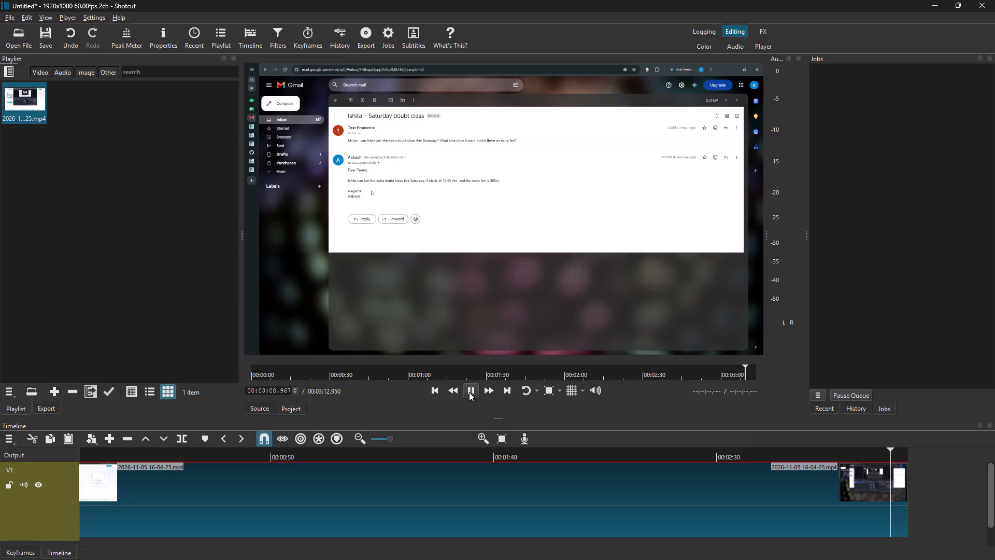
{"action": "left_click", "coordinate": [469, 392]}
{"action": "left_click", "coordinate": [469, 392]}
{"action": "left_click", "coordinate": [469, 392]}
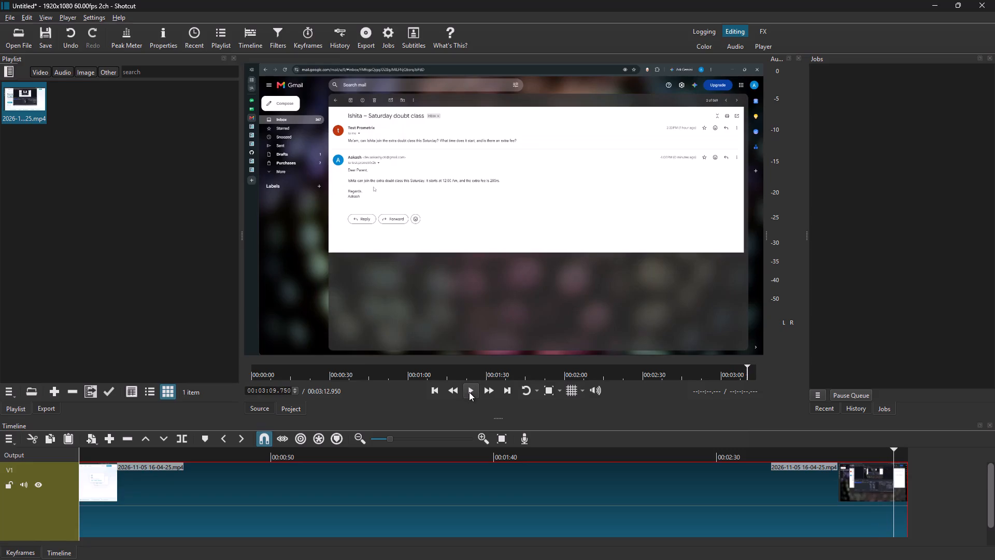
{"action": "left_click", "coordinate": [469, 392]}
{"action": "left_click", "coordinate": [469, 392]}
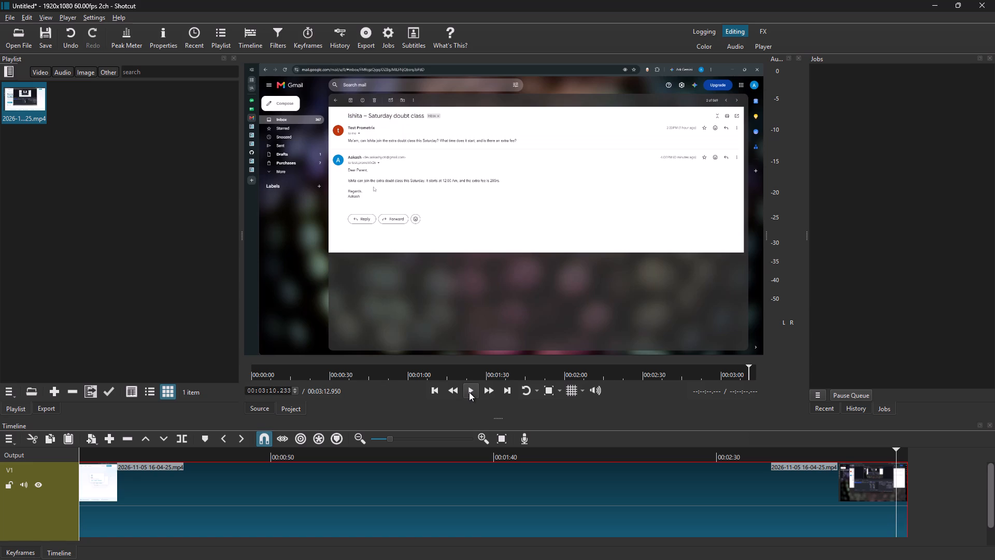
{"action": "left_click", "coordinate": [469, 392]}
{"action": "left_click", "coordinate": [469, 392]}
{"action": "left_click", "coordinate": [178, 432]}
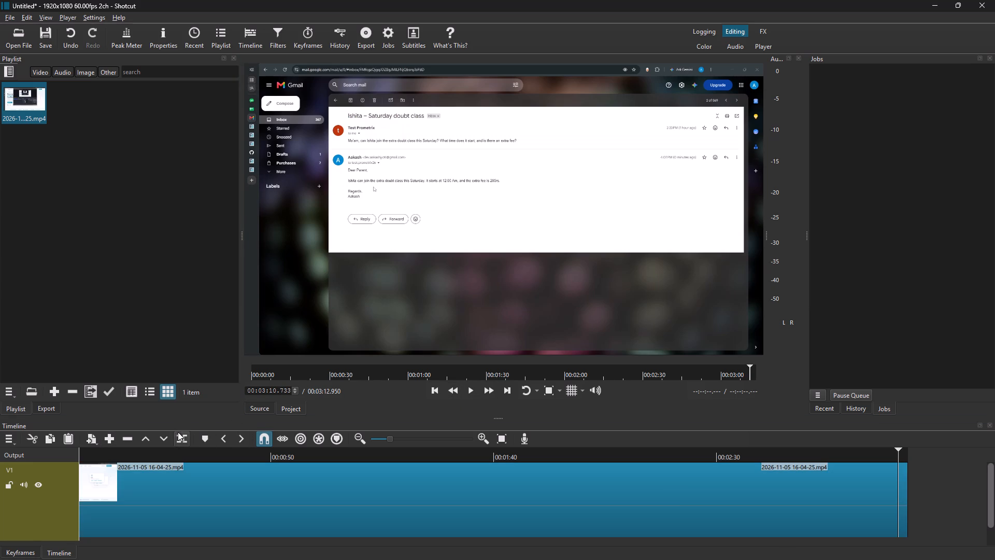
Delete the short trailing segment after the split from the V1 track.
{"action": "left_click", "coordinate": [901, 500]}
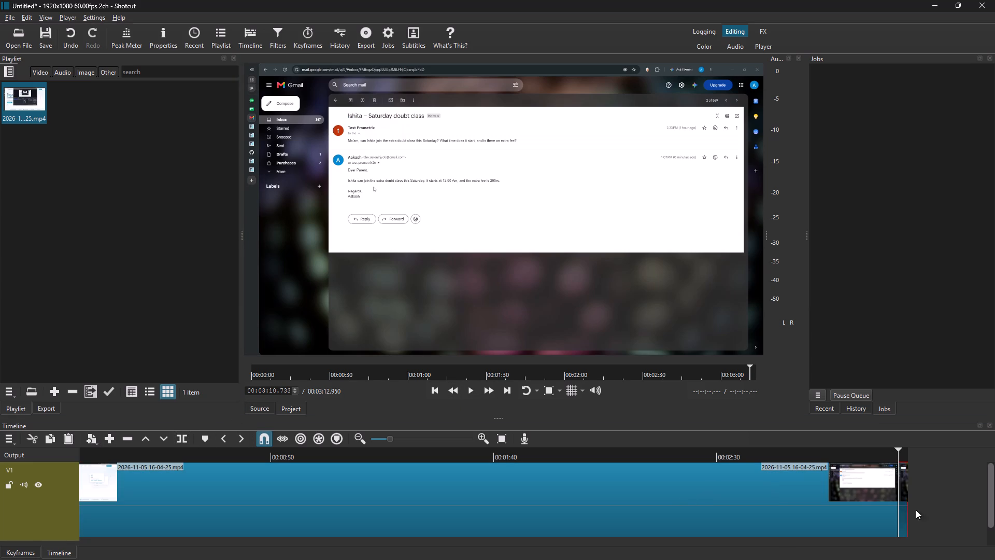
{"action": "key", "text": "Delete"}
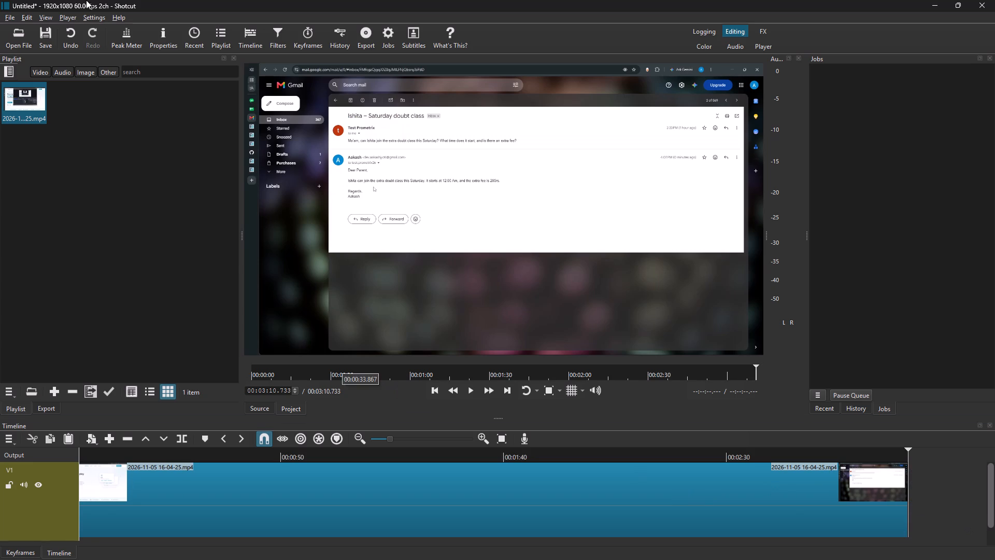
Export the timeline with the default settings as an MP4 named gmal-assces-usecase in the Downloads folder.
{"action": "left_click", "coordinate": [370, 40]}
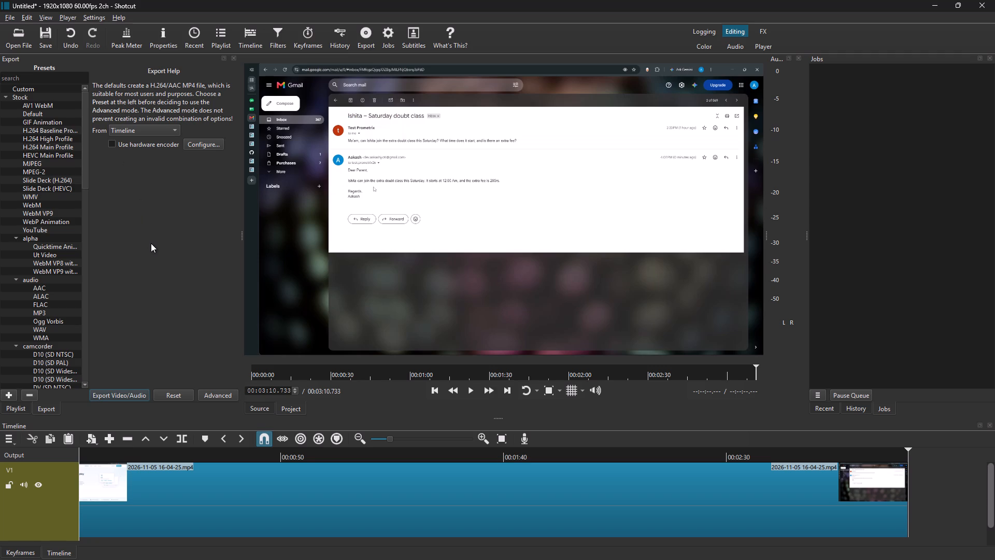
{"action": "left_click", "coordinate": [112, 397]}
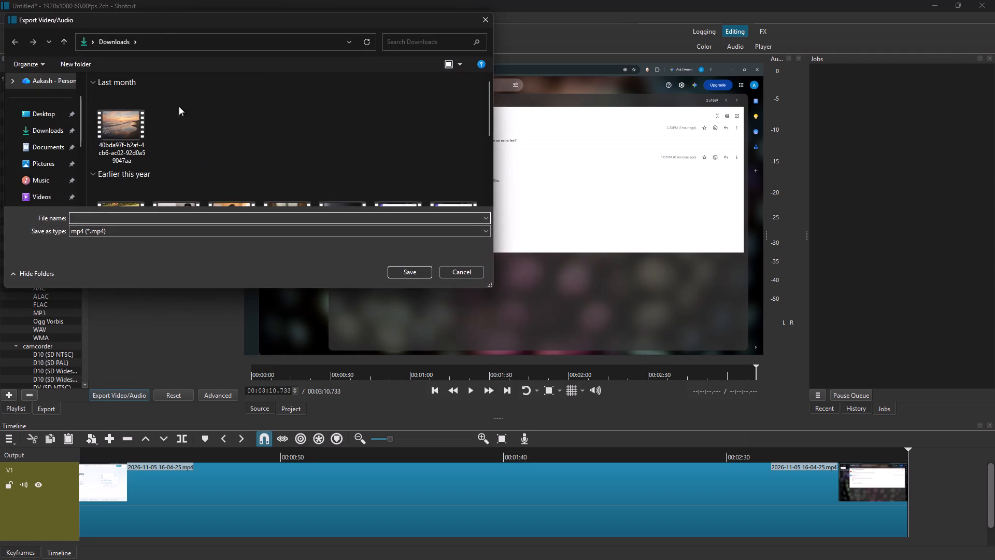
{"action": "left_click", "coordinate": [215, 216]}
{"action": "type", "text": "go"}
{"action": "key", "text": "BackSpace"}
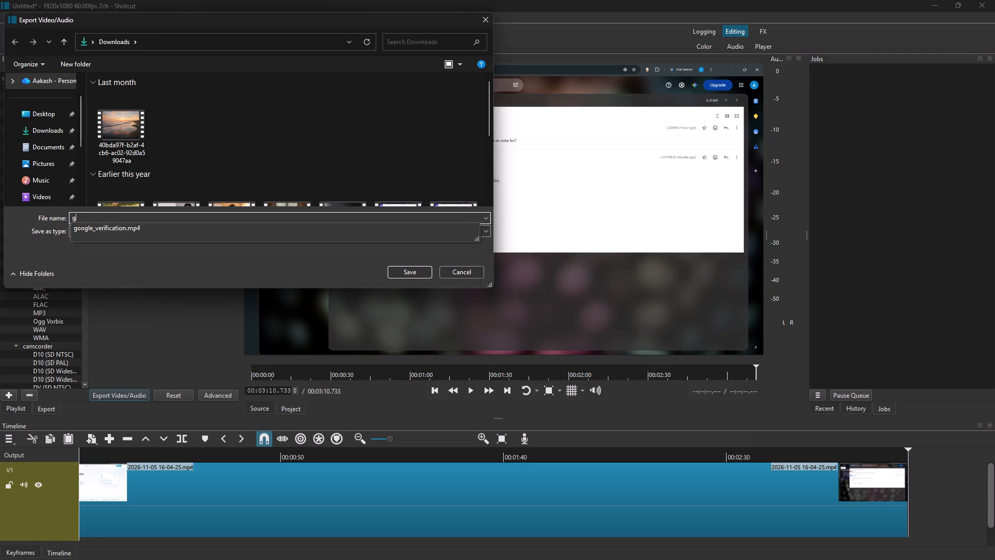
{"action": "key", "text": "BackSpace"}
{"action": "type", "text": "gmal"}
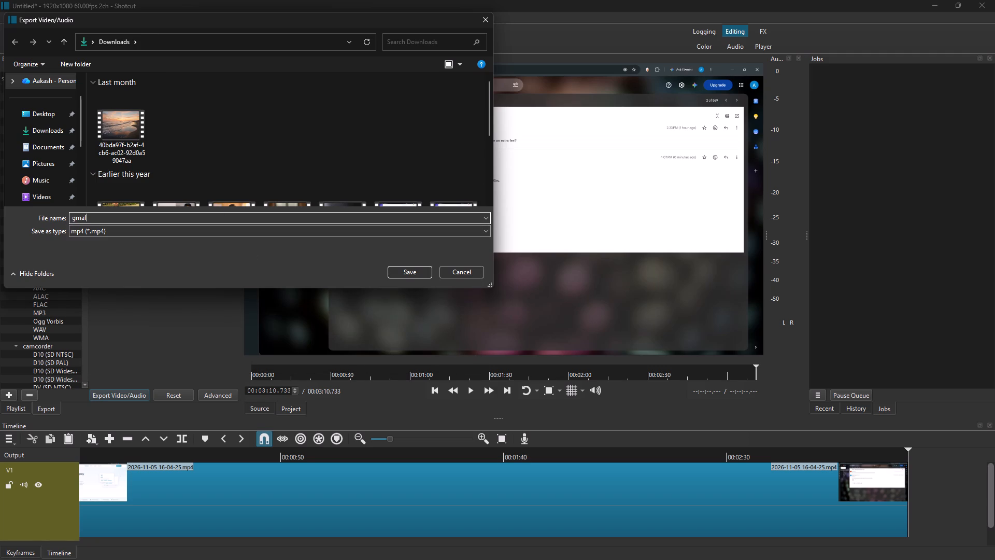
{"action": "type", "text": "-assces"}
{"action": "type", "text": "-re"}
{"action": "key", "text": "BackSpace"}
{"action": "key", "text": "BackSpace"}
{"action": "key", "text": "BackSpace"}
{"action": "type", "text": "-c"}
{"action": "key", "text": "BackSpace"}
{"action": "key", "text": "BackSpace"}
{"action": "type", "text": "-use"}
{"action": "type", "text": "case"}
{"action": "left_click", "coordinate": [425, 267]}
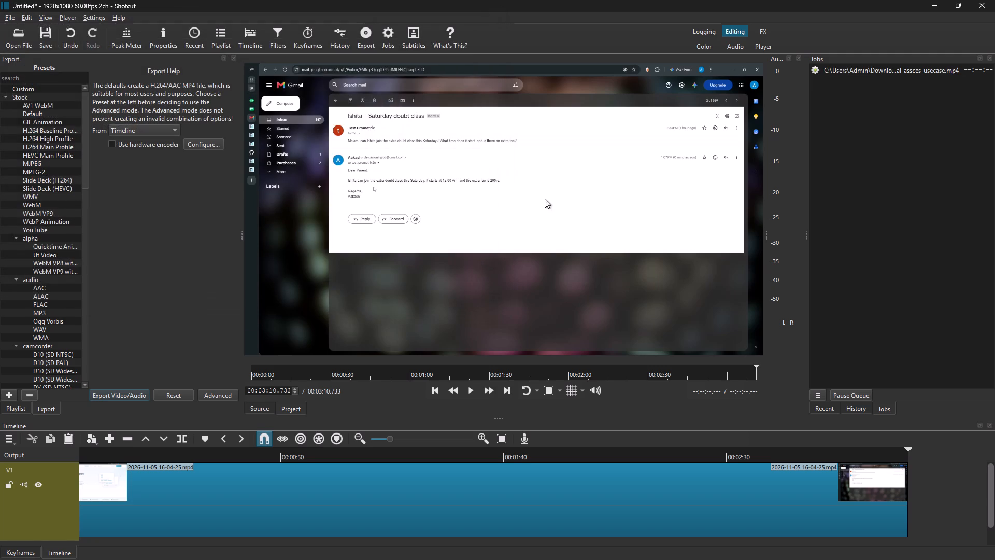
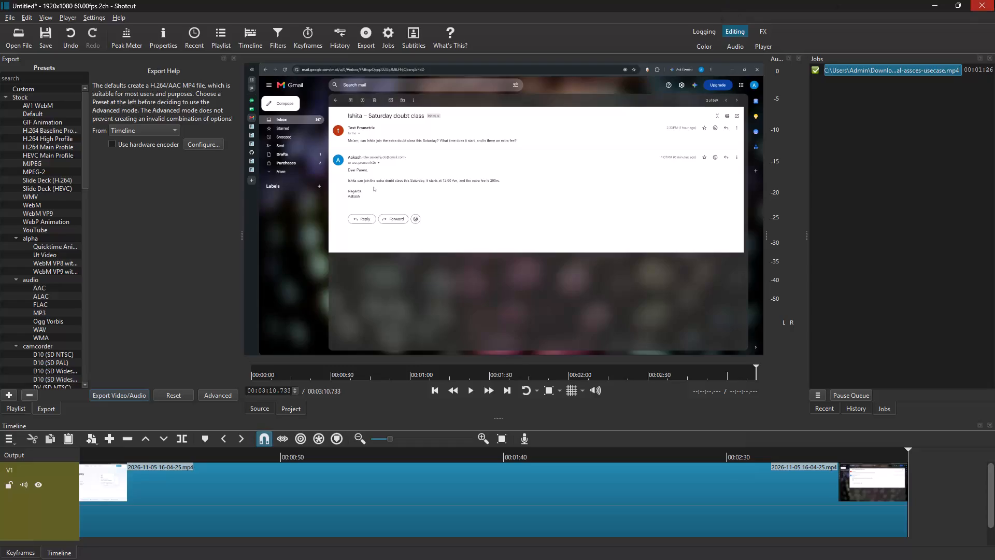
Close Shotcut and choose to save the modified project's changes as an MLT XML file.
{"action": "left_click", "coordinate": [994, 0]}
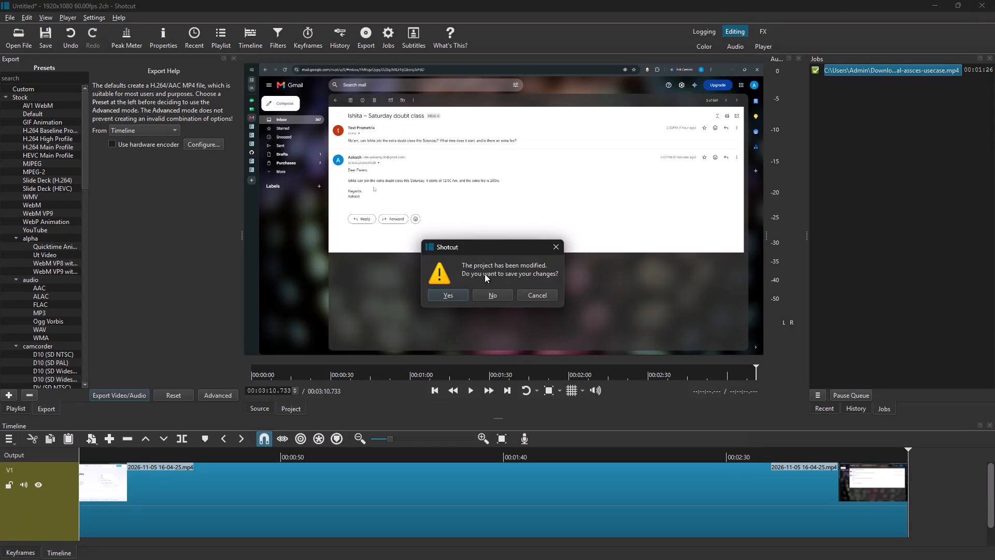
{"action": "left_click", "coordinate": [449, 293]}
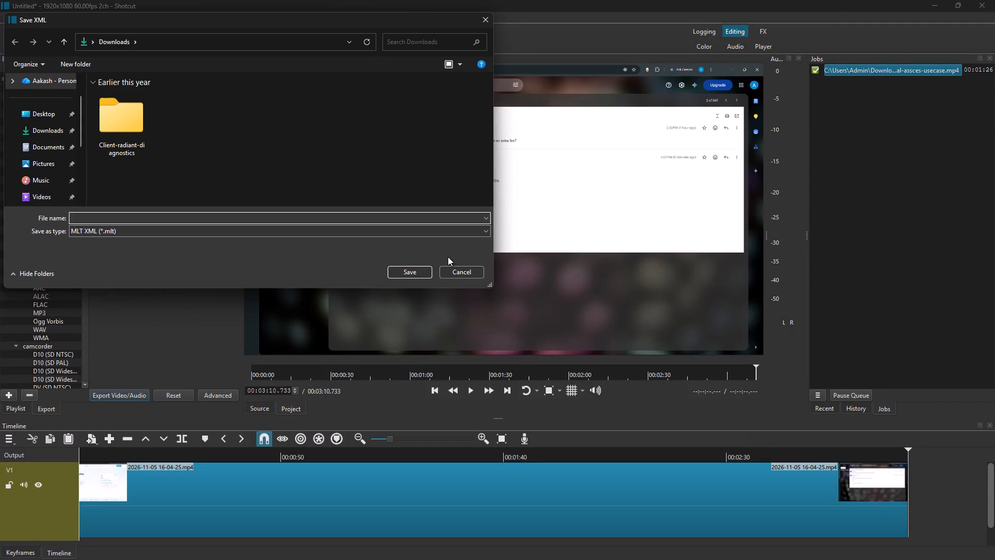
Cancel saving the project as an MLT XML file and close Shotcut, discarding the unsaved project changes.
{"action": "left_click", "coordinate": [466, 273]}
{"action": "left_click", "coordinate": [994, 0]}
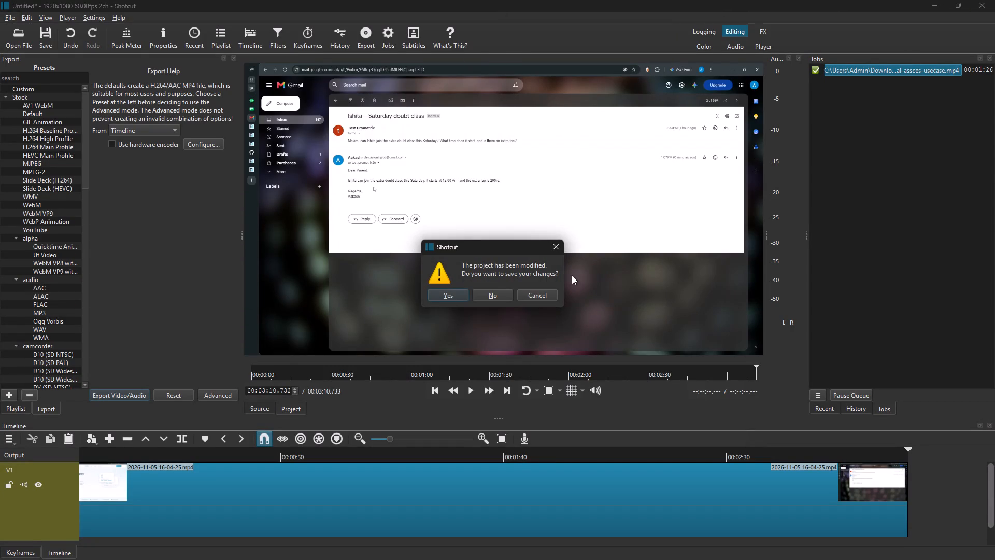
{"action": "left_click", "coordinate": [490, 302]}
{"action": "left_click", "coordinate": [497, 295]}
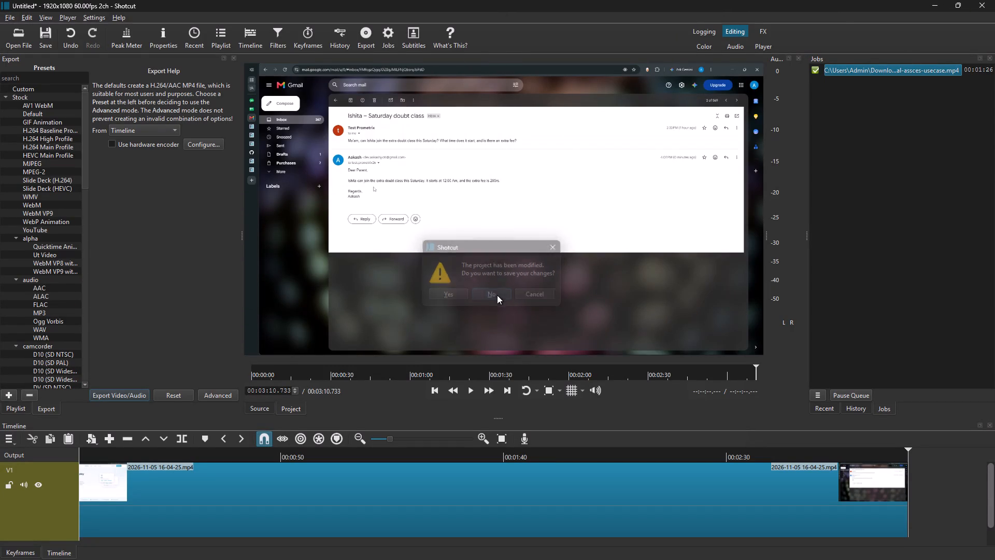
Switch to the File Explorer window showing the Videos folder.
{"action": "left_click", "coordinate": [427, 237]}
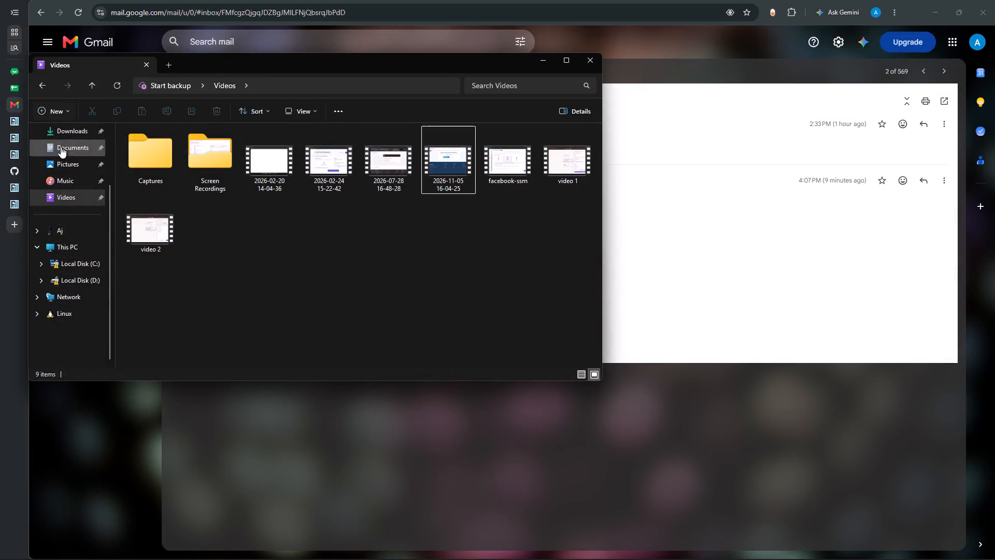
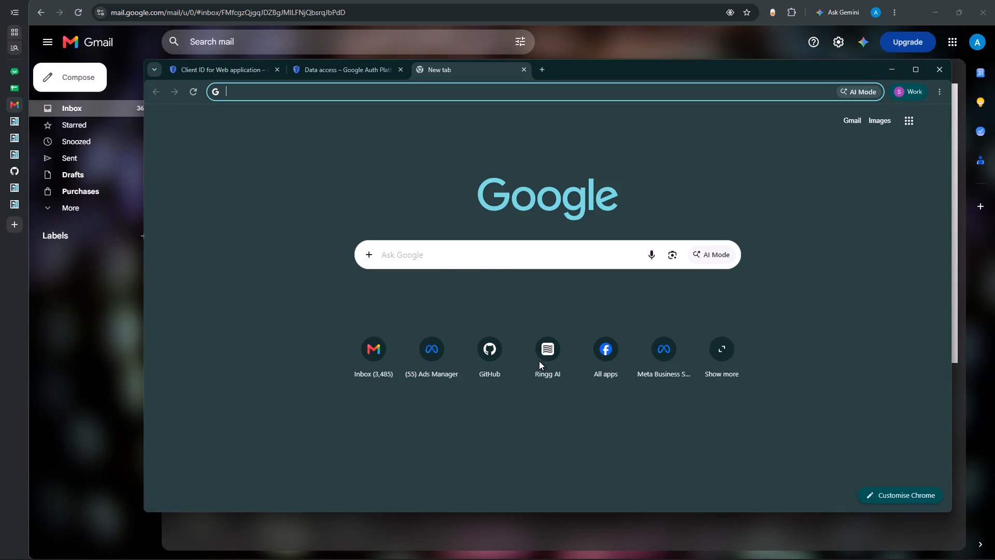
Open the YouTube home page in the new browser tab.
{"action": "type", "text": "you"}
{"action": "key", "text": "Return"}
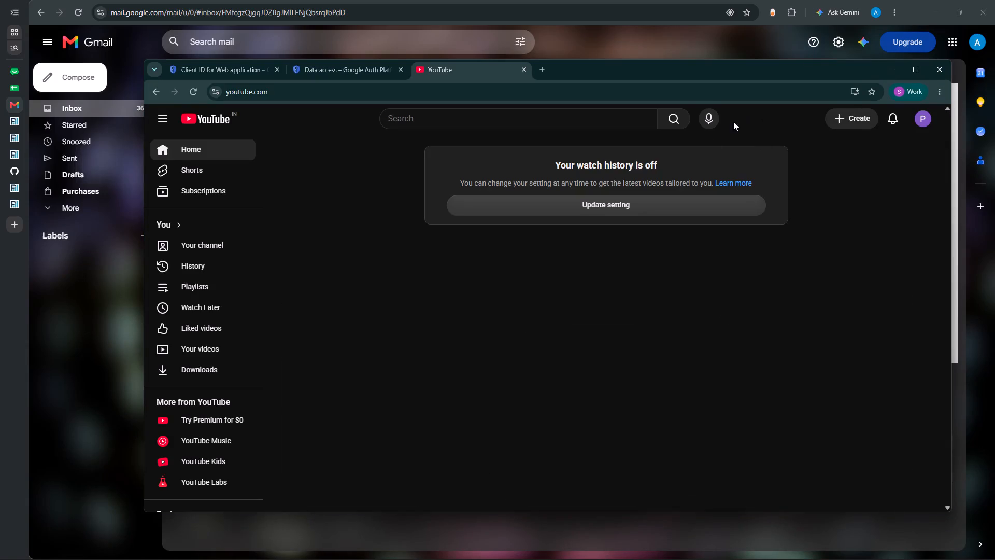
Open the account options for the signed-in YouTube channel.
{"action": "left_click", "coordinate": [926, 110]}
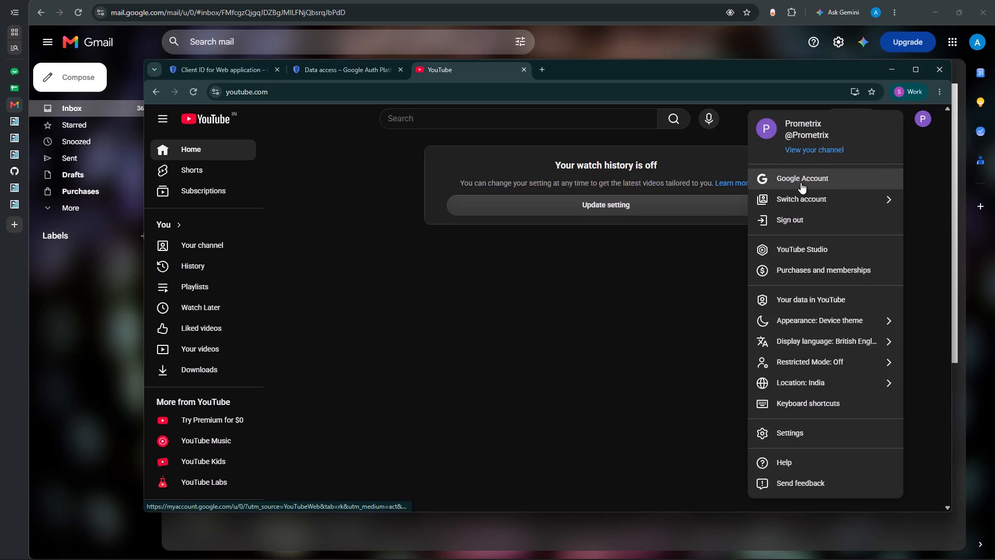
Open YouTube Studio for the Prometrix channel and look over its existing videos, ending on the channel dashboard.
{"action": "left_click", "coordinate": [771, 246]}
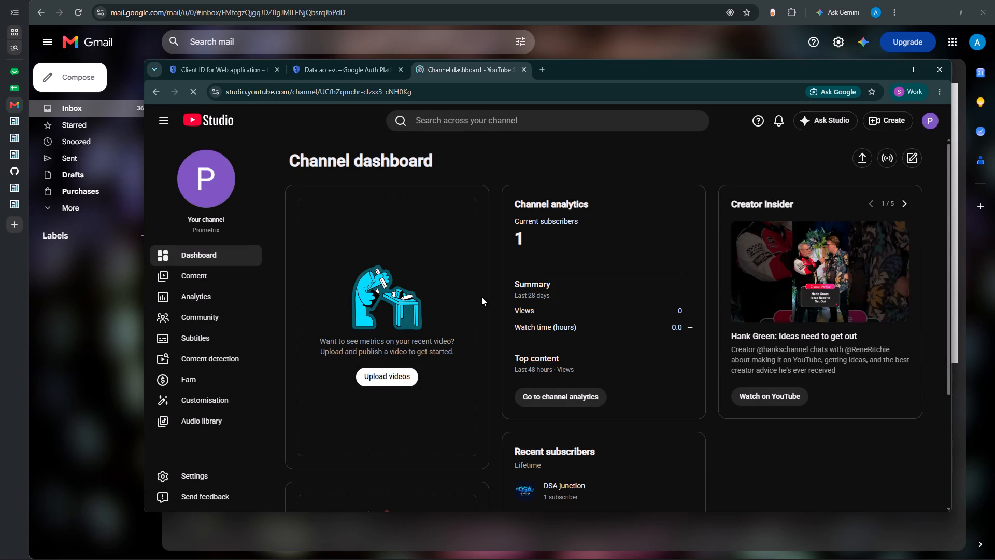
{"action": "scroll", "coordinate": [551, 295], "scroll_direction": "down", "scroll_amount": 6}
{"action": "scroll", "coordinate": [551, 295], "scroll_direction": "up", "scroll_amount": 4}
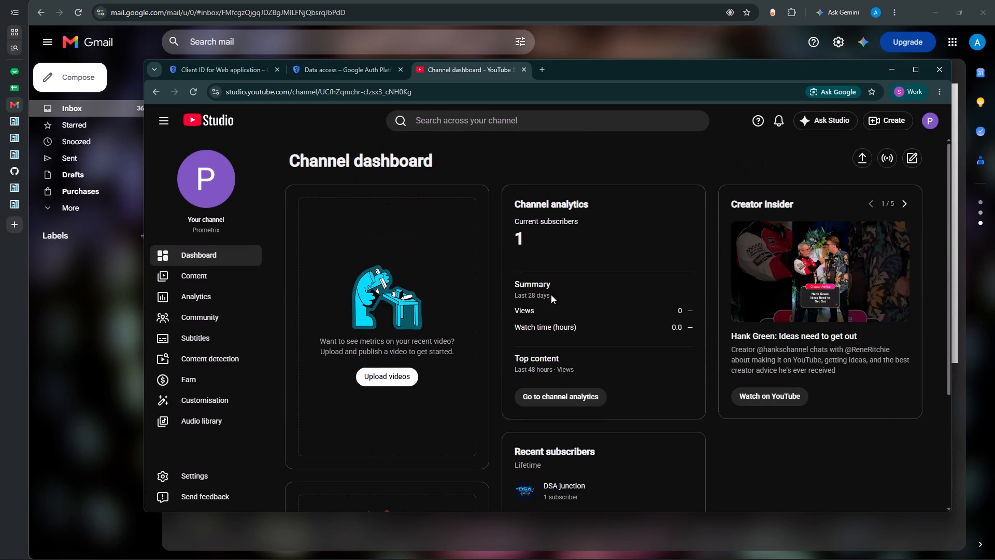
{"action": "left_click", "coordinate": [194, 277]}
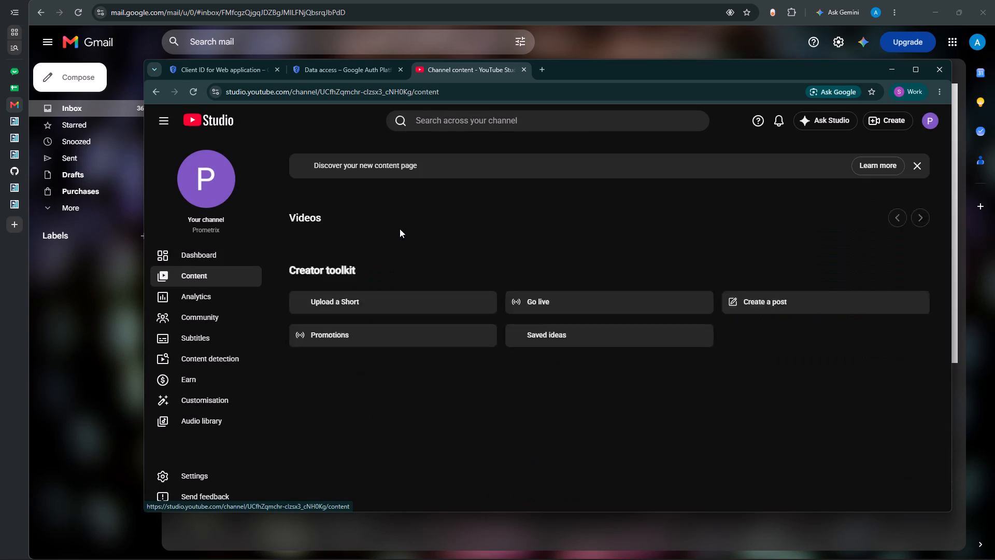
{"action": "scroll", "coordinate": [510, 256], "scroll_direction": "down", "scroll_amount": 1}
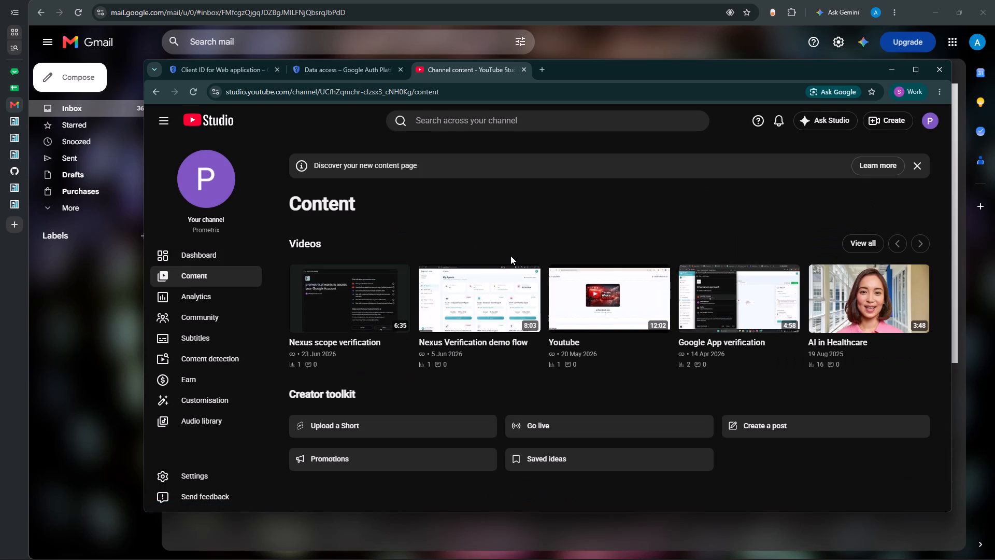
{"action": "scroll", "coordinate": [510, 256], "scroll_direction": "up", "scroll_amount": 1}
{"action": "left_click", "coordinate": [218, 258]}
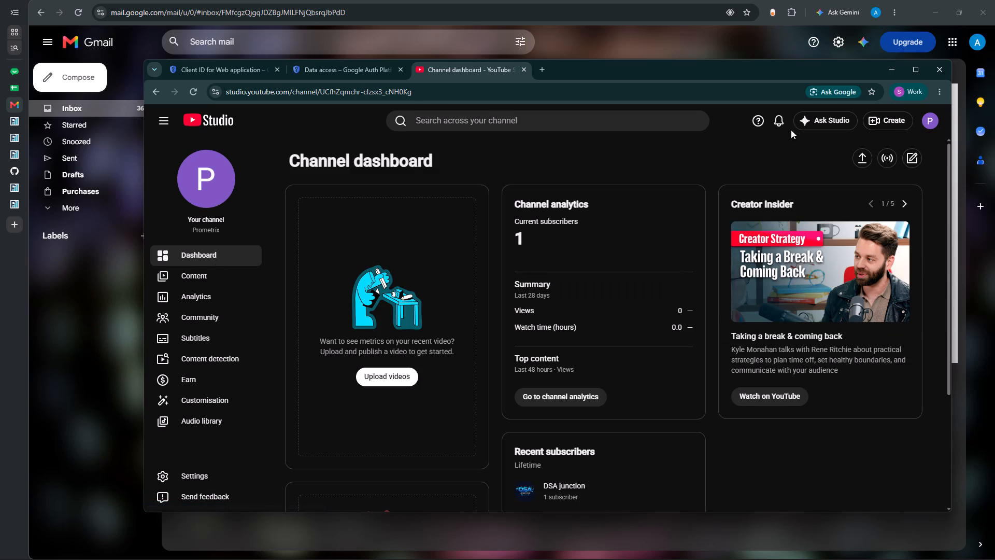
Upload the video file gmal-assces-usecase.mp4 from the Downloads folder to the channel.
{"action": "left_click", "coordinate": [861, 154]}
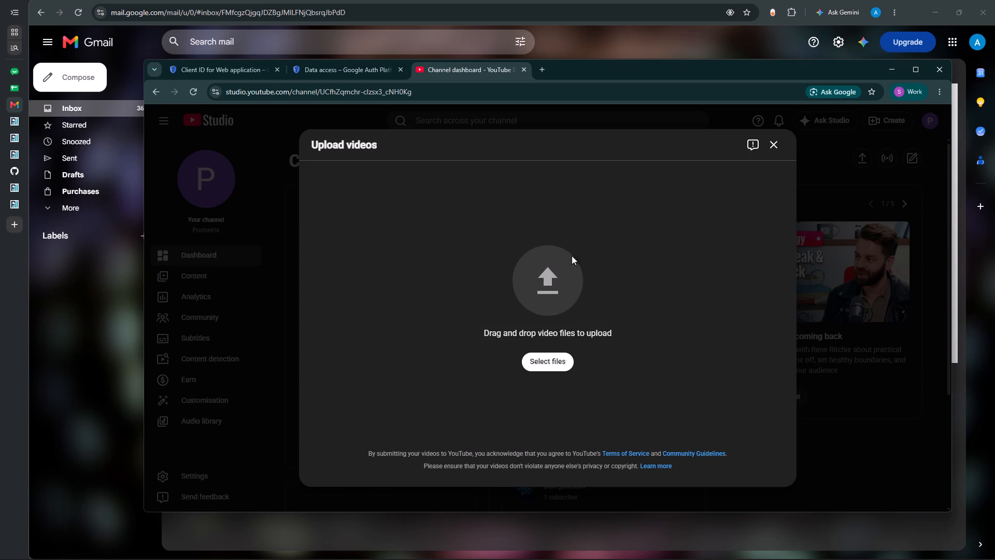
{"action": "left_click", "coordinate": [553, 368]}
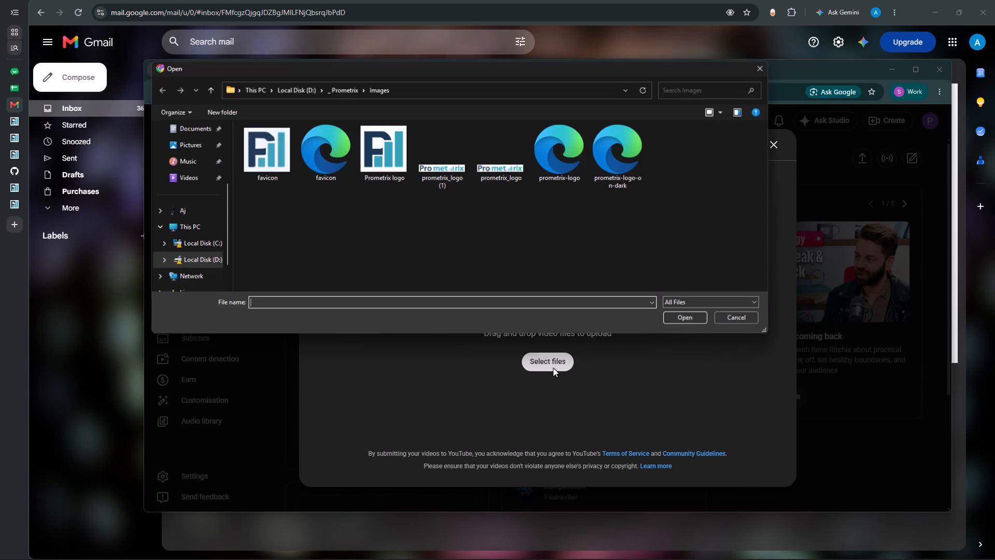
{"action": "scroll", "coordinate": [188, 132], "scroll_direction": "up", "scroll_amount": 2}
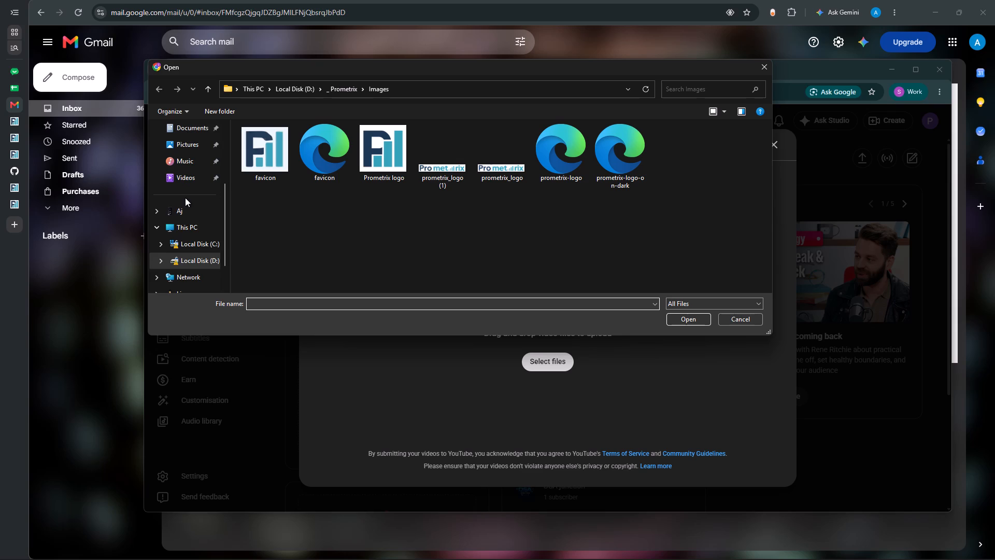
{"action": "scroll", "coordinate": [185, 198], "scroll_direction": "up", "scroll_amount": 2}
{"action": "left_click", "coordinate": [187, 208]}
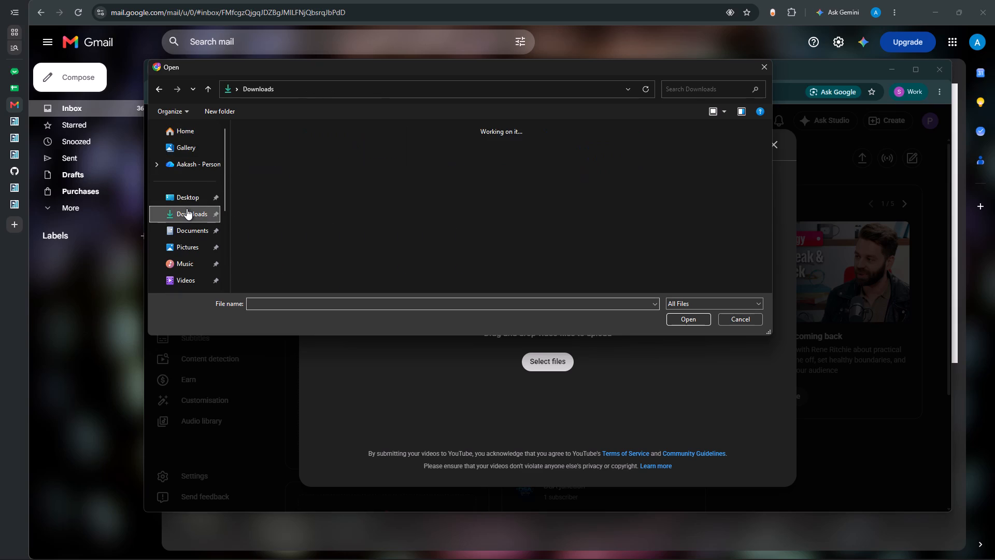
{"action": "double_click", "coordinate": [268, 164]}
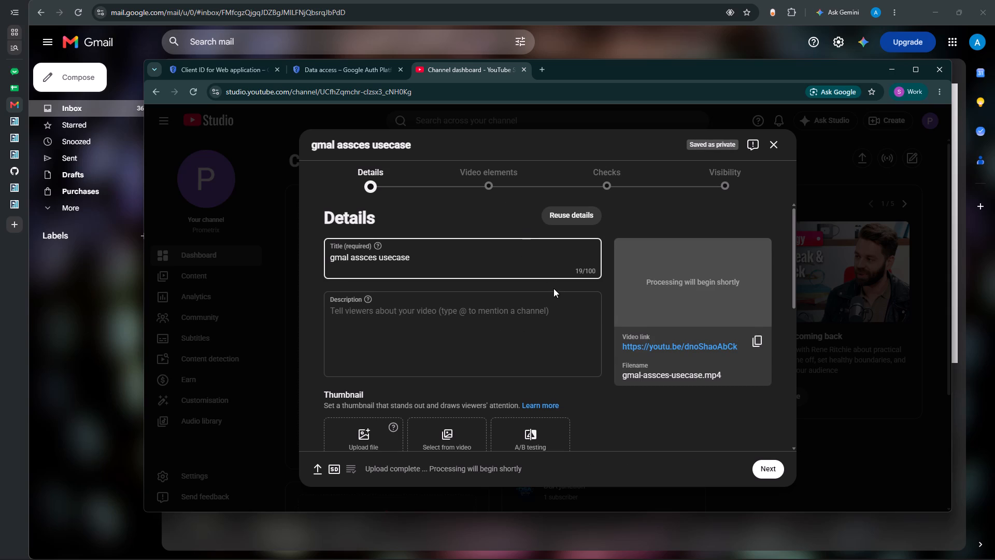
Open the frame selection for choosing the uploaded video's thumbnail from the video itself.
{"action": "scroll", "coordinate": [553, 288], "scroll_direction": "down", "scroll_amount": 1}
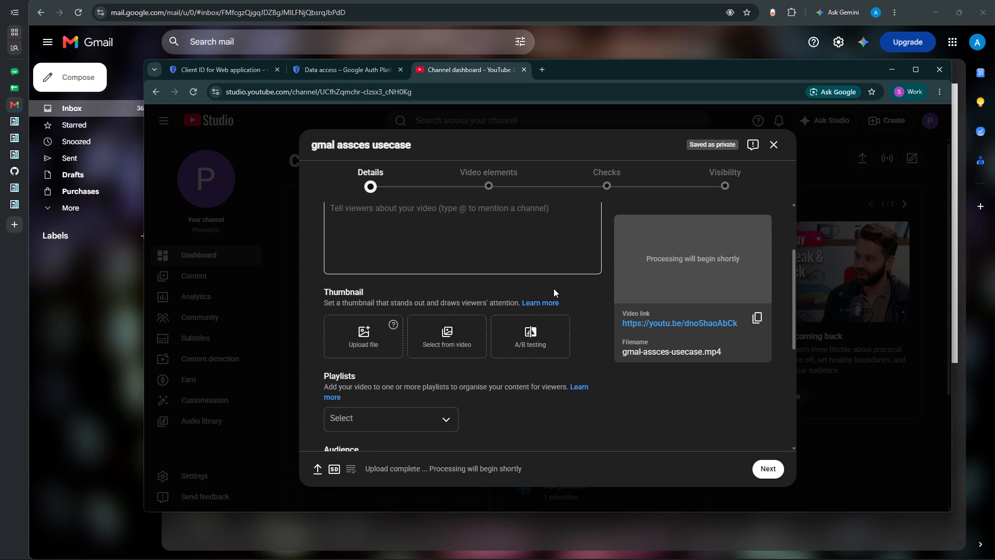
{"action": "scroll", "coordinate": [553, 288], "scroll_direction": "down", "scroll_amount": 1}
{"action": "left_click", "coordinate": [429, 352]}
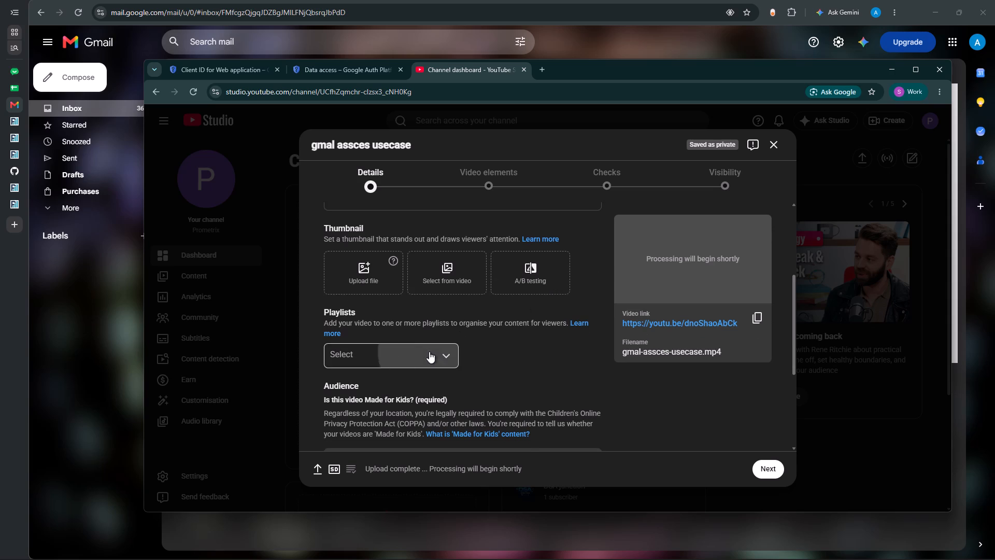
{"action": "left_click", "coordinate": [577, 358]}
{"action": "scroll", "coordinate": [536, 347], "scroll_direction": "up", "scroll_amount": 1}
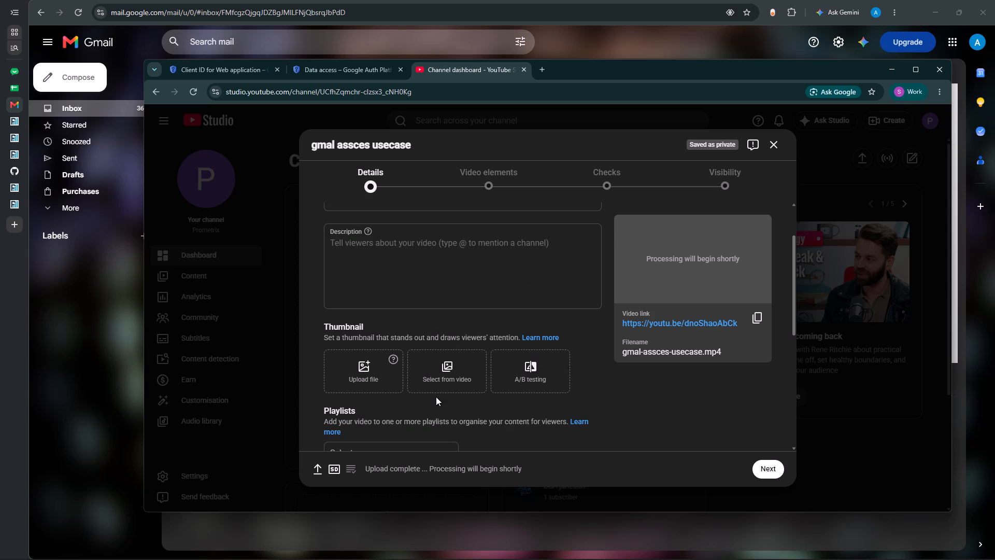
{"action": "left_click", "coordinate": [447, 379]}
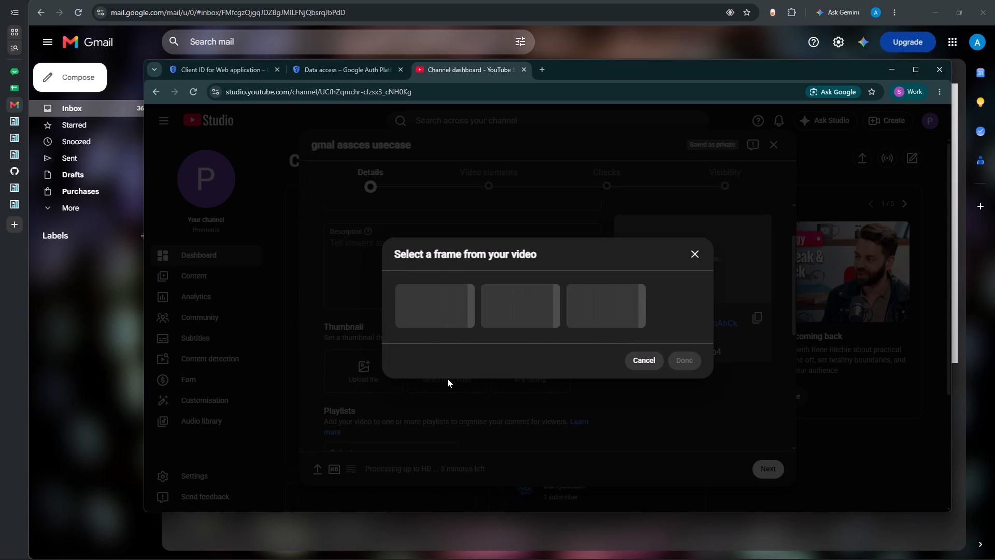
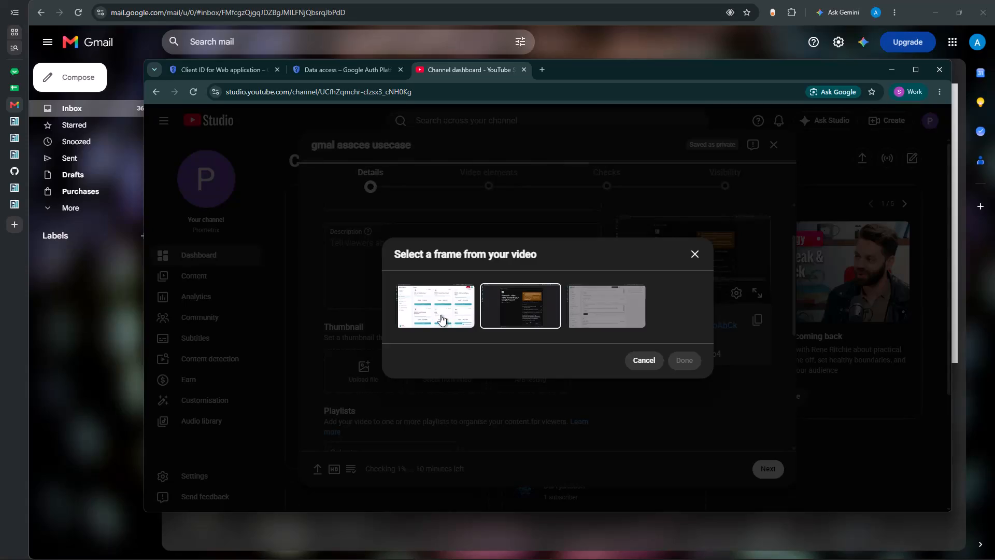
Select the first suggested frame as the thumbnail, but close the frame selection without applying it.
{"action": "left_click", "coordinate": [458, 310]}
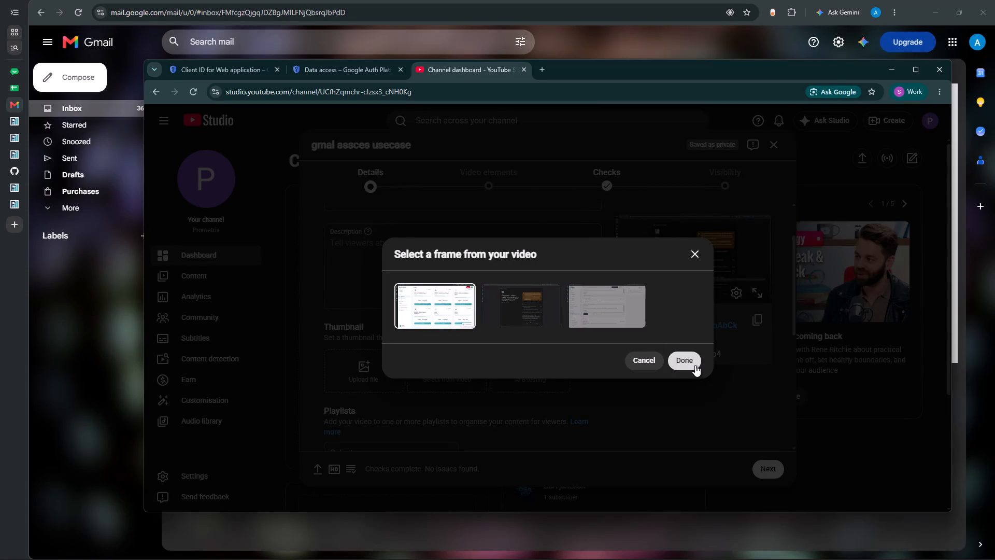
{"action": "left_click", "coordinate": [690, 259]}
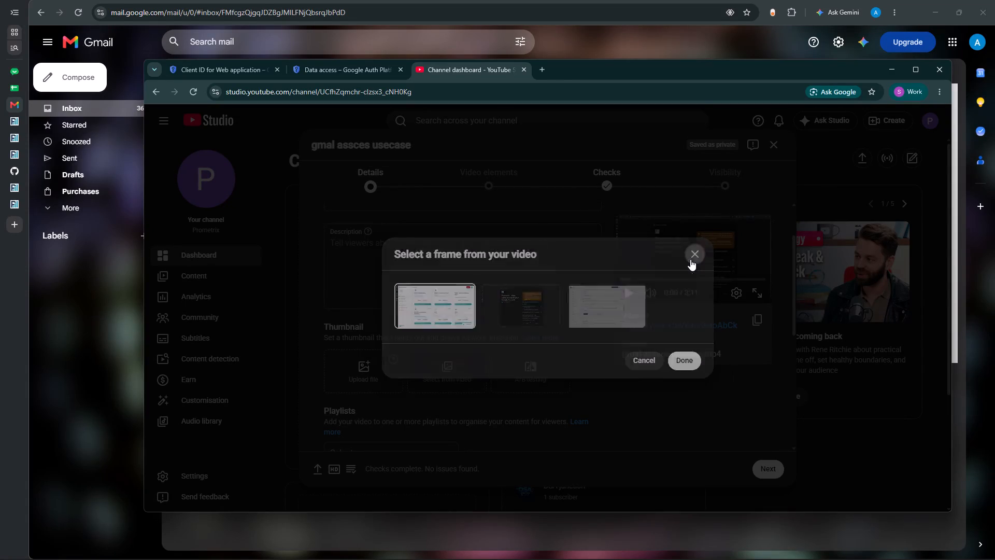
Set the video's audience to "No, it's not Made for Kids" and review the remaining details.
{"action": "scroll", "coordinate": [565, 375], "scroll_direction": "down", "scroll_amount": 3}
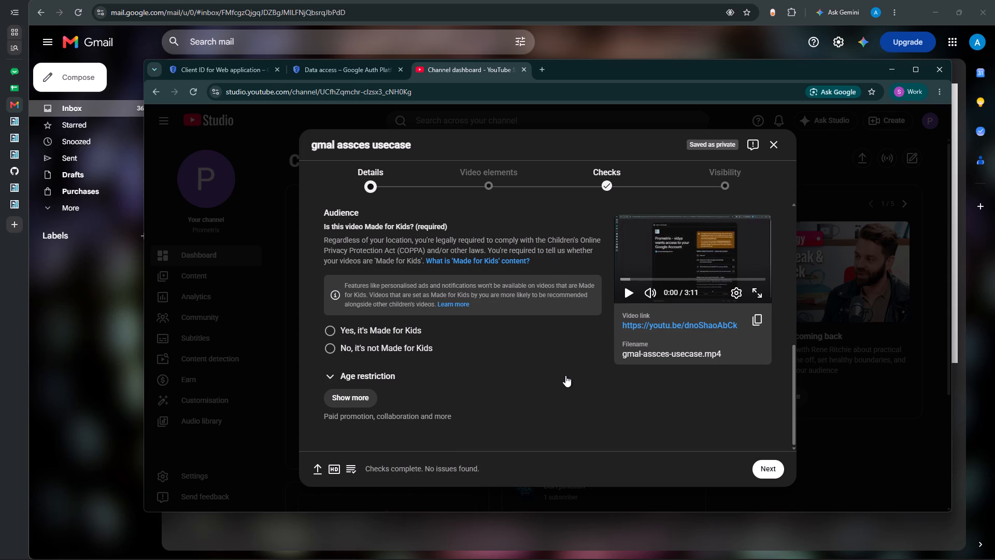
{"action": "left_click", "coordinate": [369, 347]}
{"action": "scroll", "coordinate": [528, 358], "scroll_direction": "up", "scroll_amount": 2}
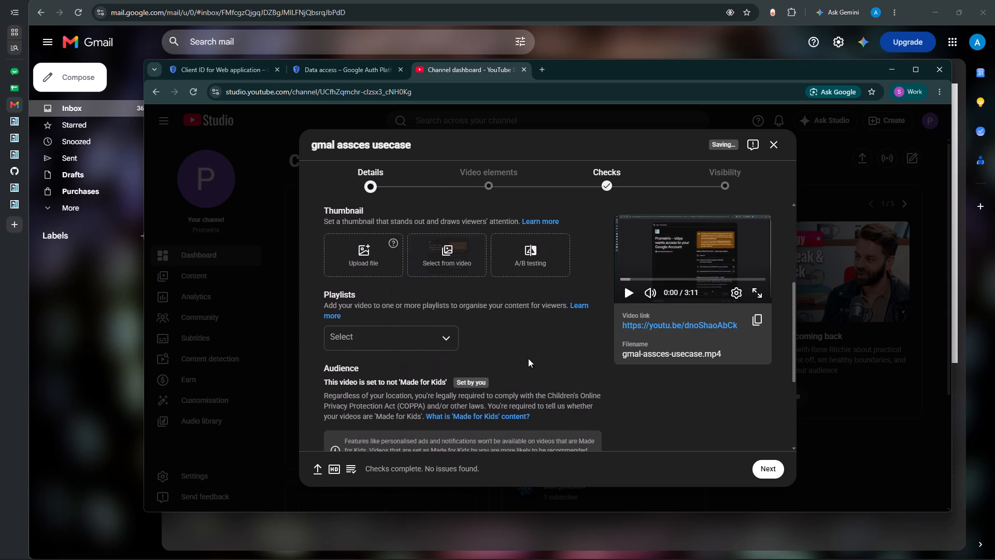
{"action": "scroll", "coordinate": [528, 358], "scroll_direction": "up", "scroll_amount": 1}
{"action": "scroll", "coordinate": [528, 358], "scroll_direction": "down", "scroll_amount": 4}
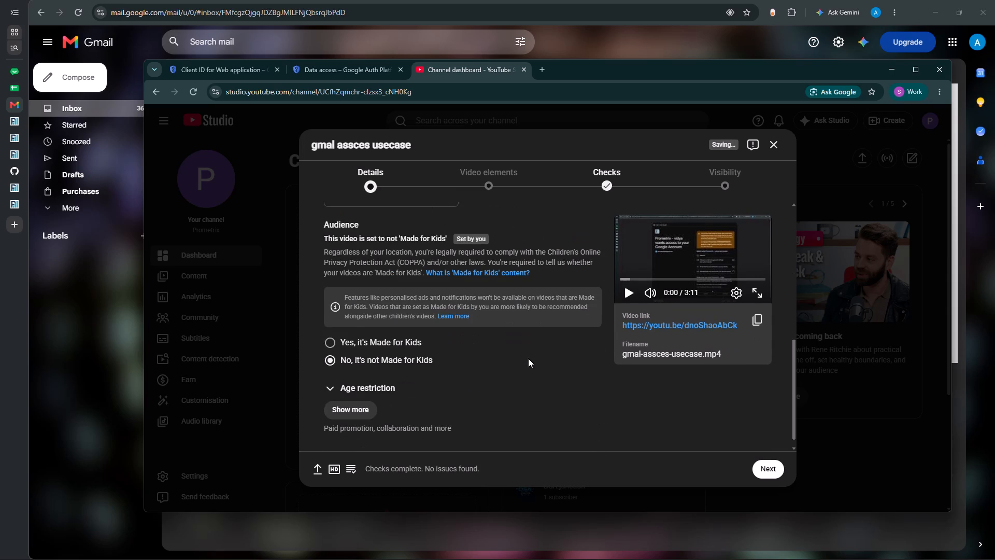
Skip adding video elements, set the video's visibility to Public, publish it and dismiss the sharing dialog.
{"action": "left_click", "coordinate": [769, 475]}
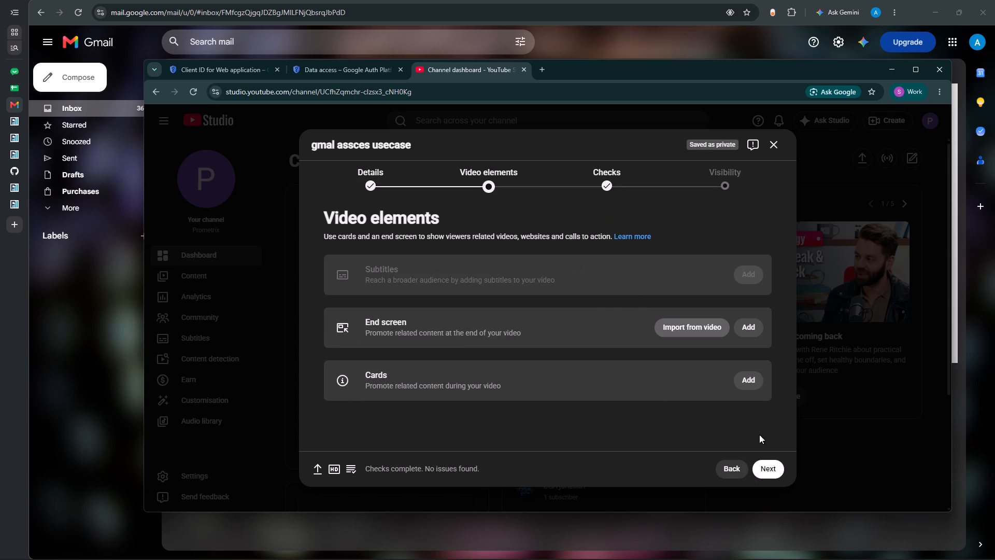
{"action": "left_click", "coordinate": [769, 465]}
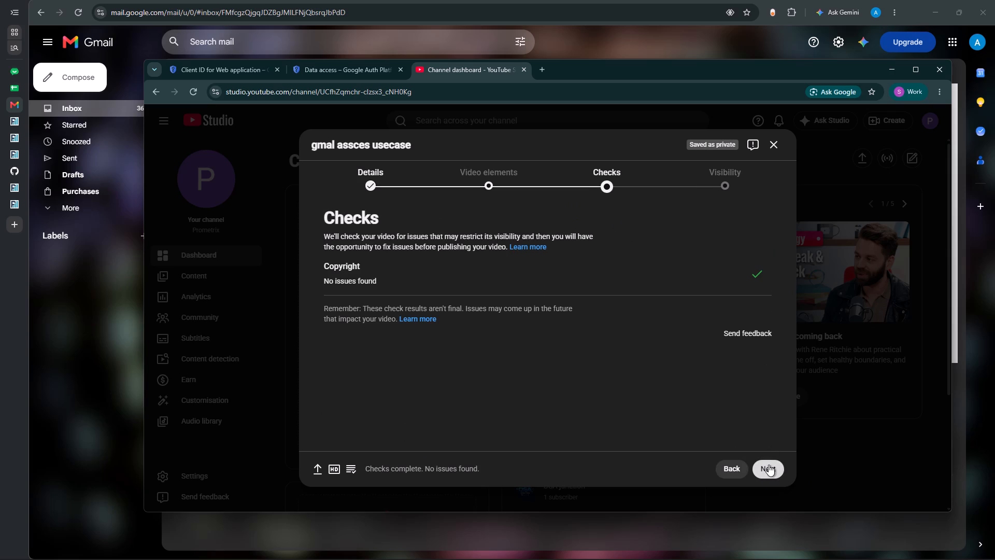
{"action": "left_click", "coordinate": [769, 465]}
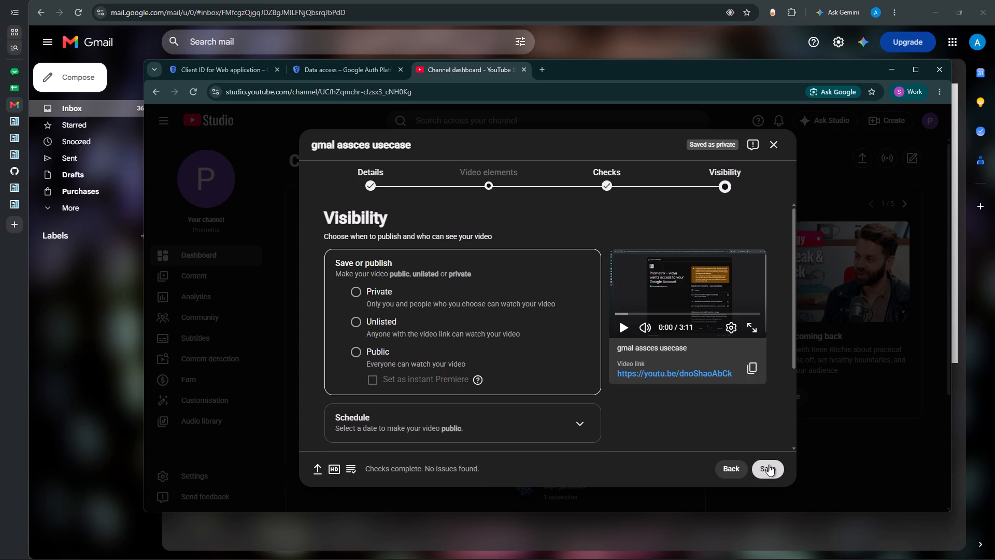
{"action": "left_click", "coordinate": [380, 349]}
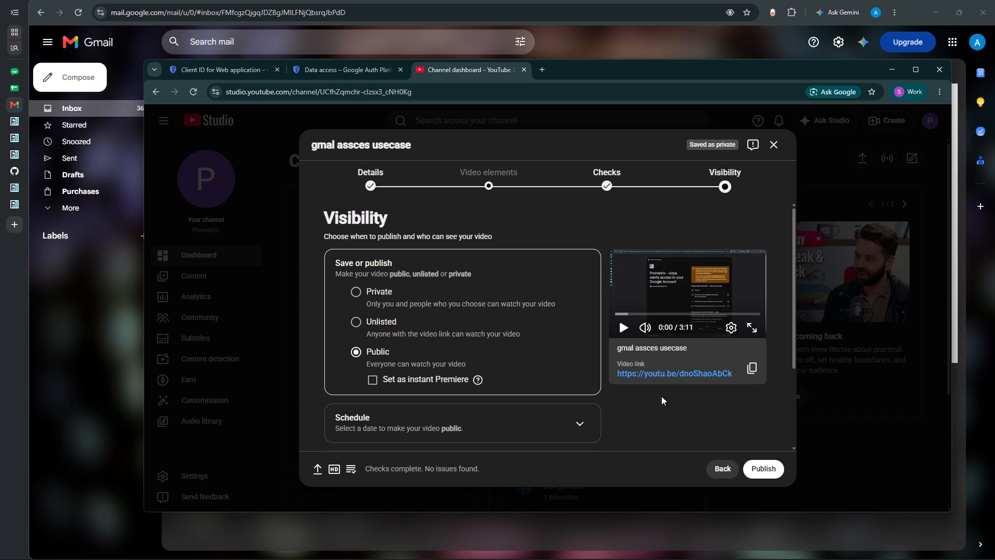
{"action": "left_click", "coordinate": [769, 463]}
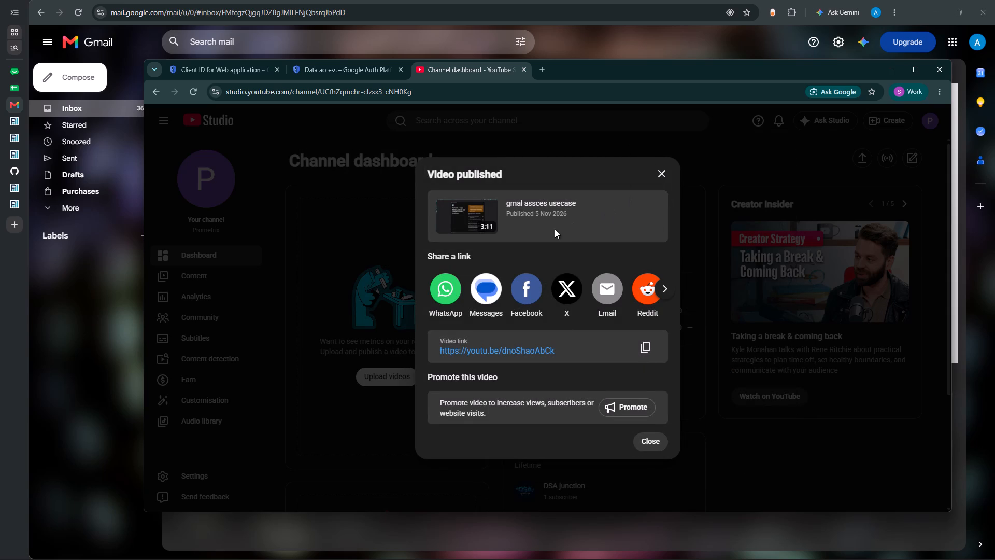
{"action": "left_click", "coordinate": [653, 445]}
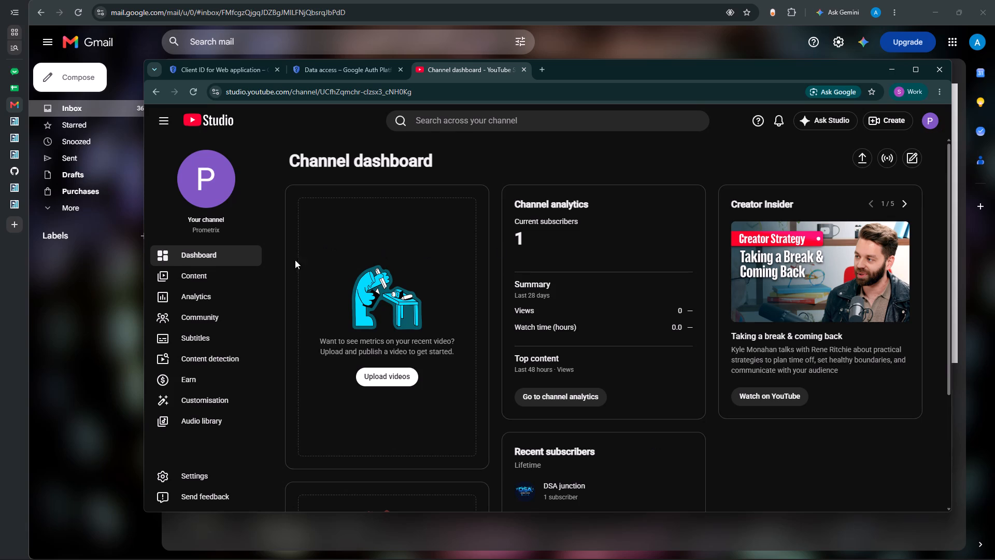
Look over the channel analytics overview and content figures, and examine the latest video's performance on the channel dashboard.
{"action": "left_click", "coordinate": [203, 295]}
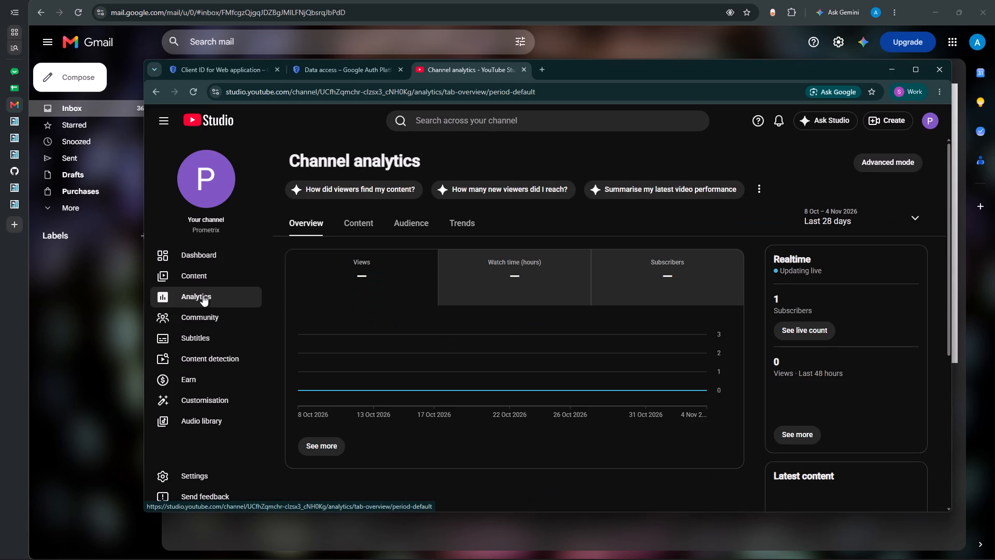
{"action": "left_click", "coordinate": [364, 229]}
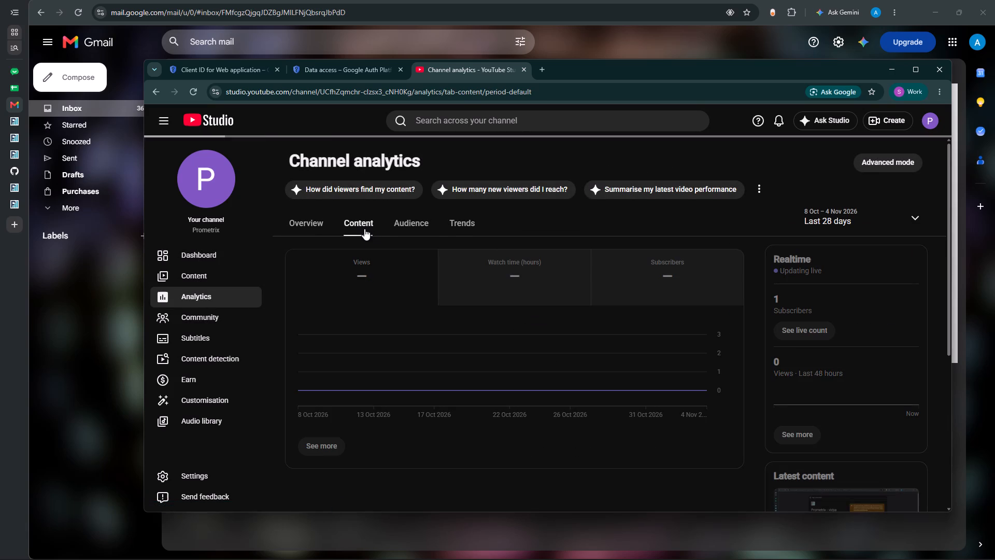
{"action": "scroll", "coordinate": [539, 235], "scroll_direction": "down", "scroll_amount": 3}
{"action": "scroll", "coordinate": [539, 235], "scroll_direction": "up", "scroll_amount": 4}
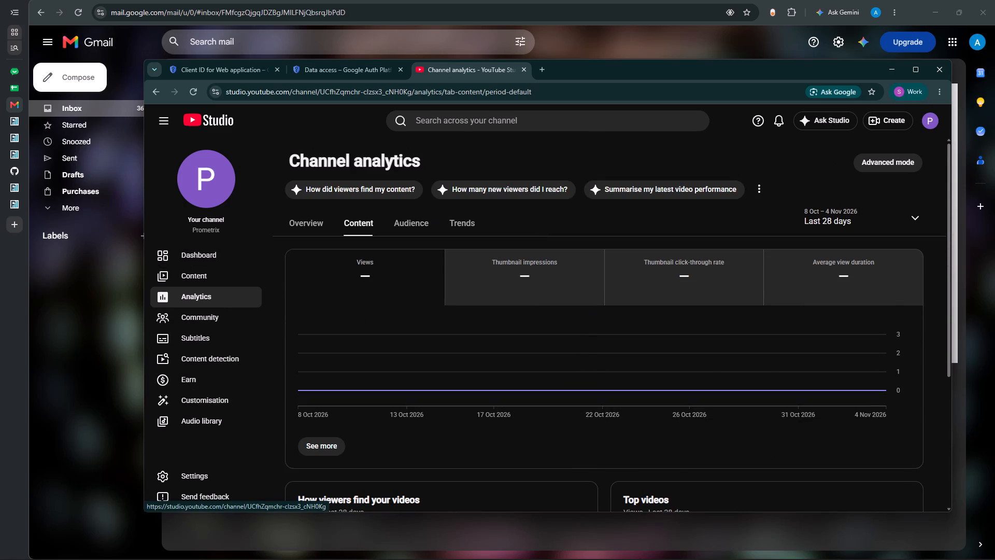
{"action": "left_click", "coordinate": [199, 264]}
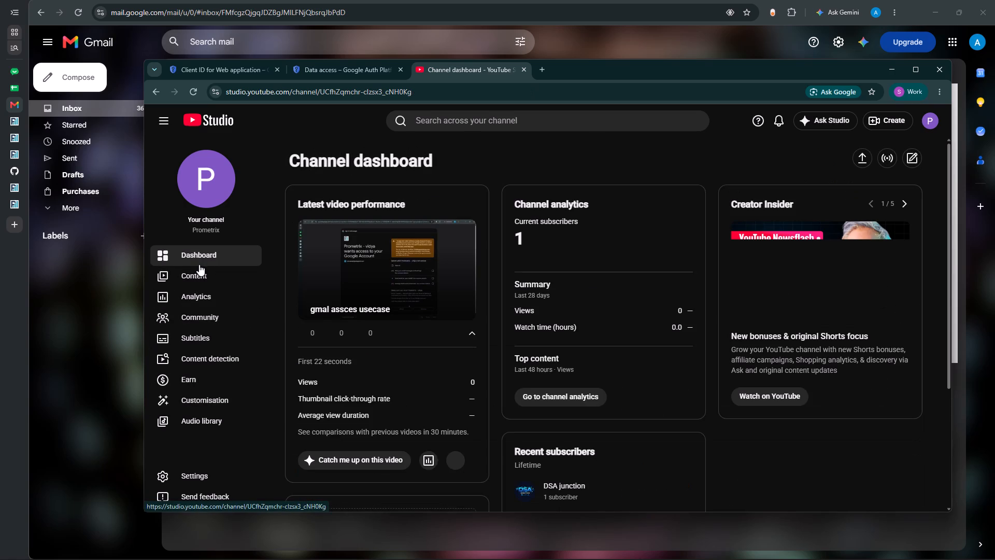
{"action": "left_click", "coordinate": [391, 281]}
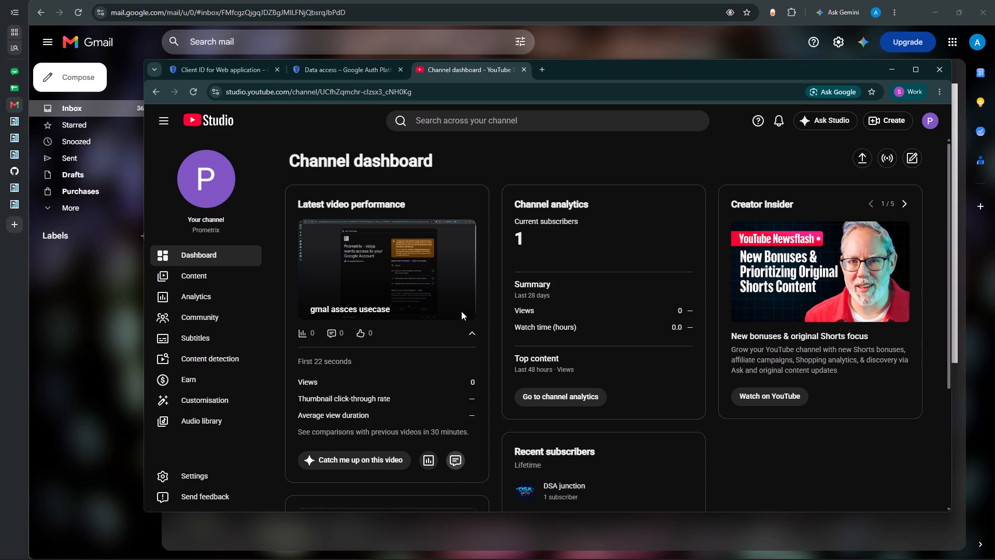
{"action": "left_click", "coordinate": [376, 271]}
{"action": "scroll", "coordinate": [455, 311], "scroll_direction": "down", "scroll_amount": 4}
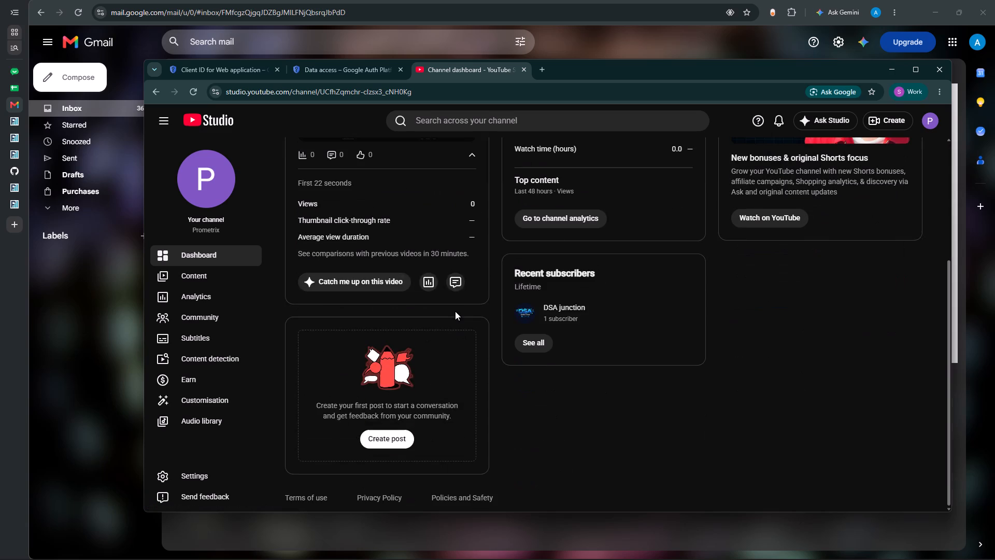
Open the details page of the newly published "gmal assces usecase" video from the channel's content list.
{"action": "scroll", "coordinate": [455, 311], "scroll_direction": "up", "scroll_amount": 2}
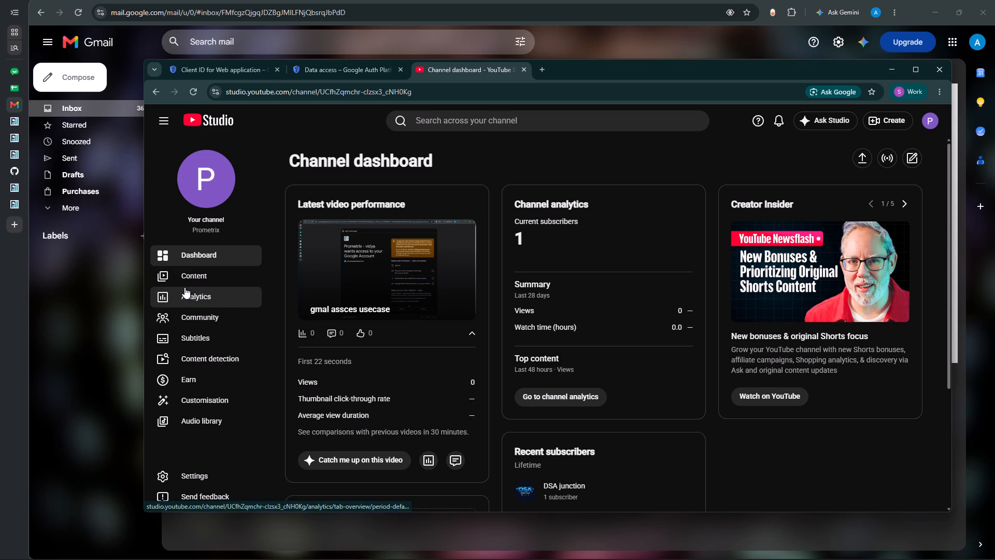
{"action": "left_click", "coordinate": [194, 278]}
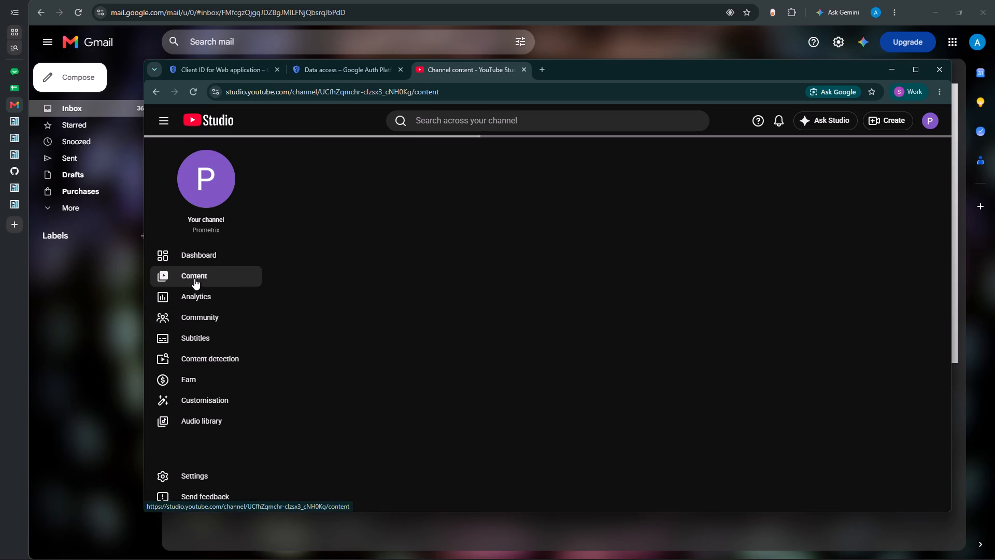
{"action": "left_click", "coordinate": [343, 316]}
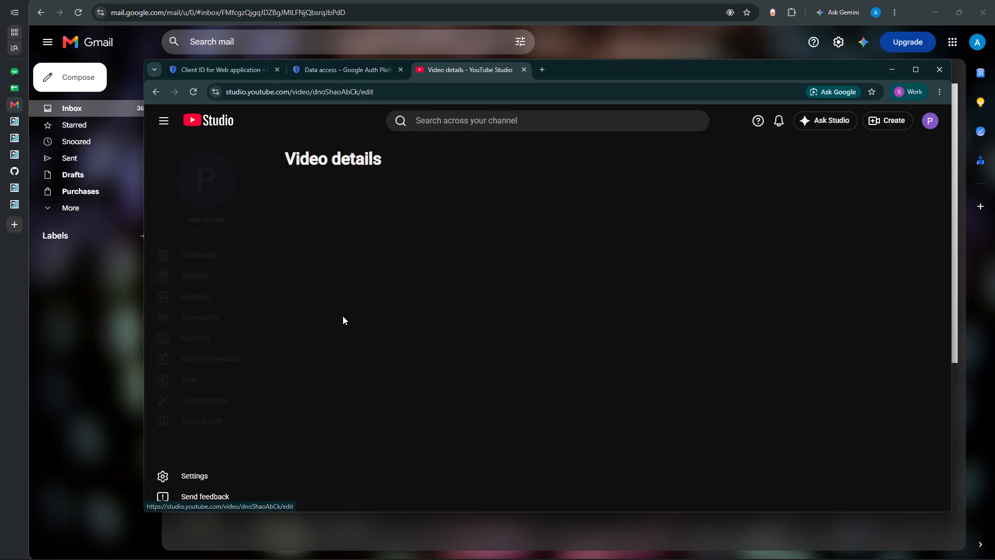
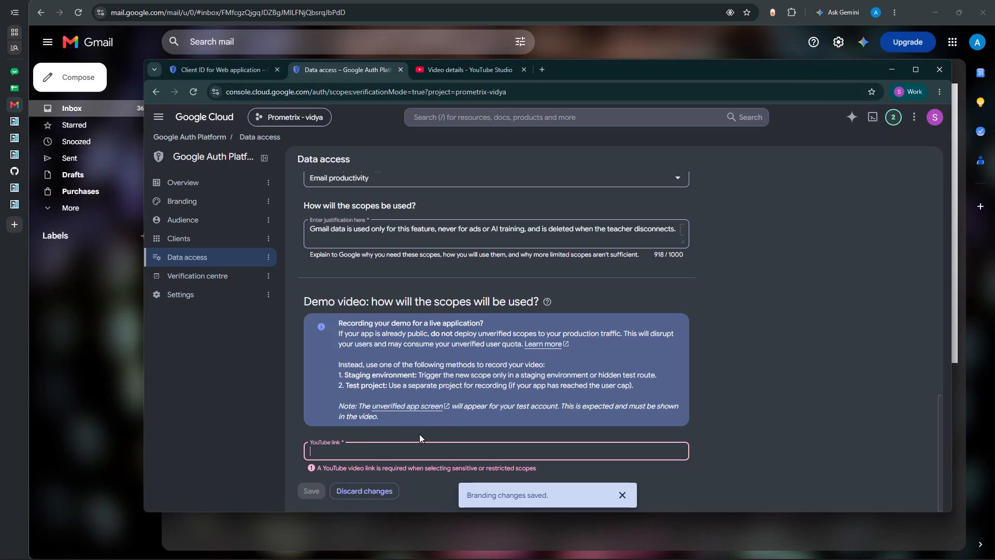
{"action": "left_click", "coordinate": [410, 451]}
{"action": "key", "text": "ctrl+v"}
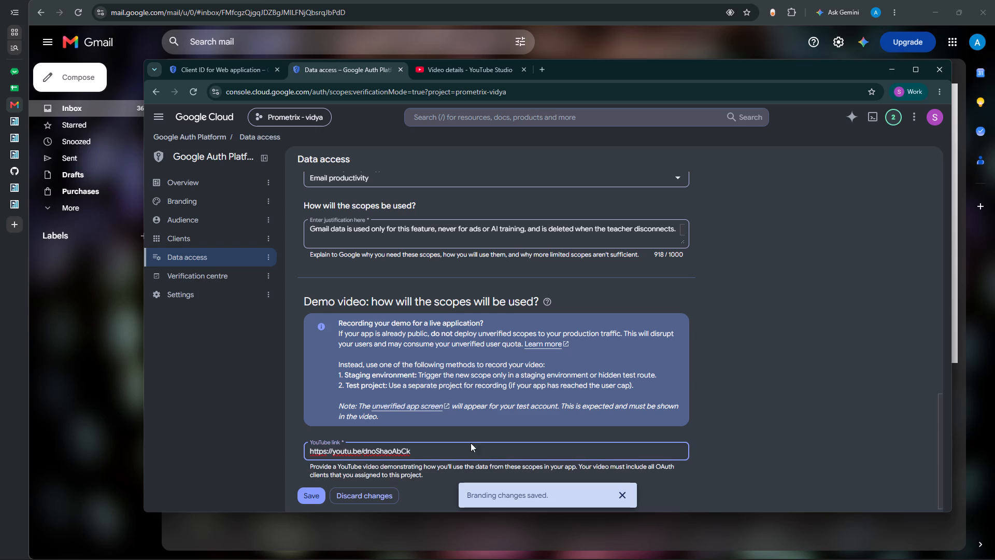
{"action": "left_click", "coordinate": [770, 320]}
{"action": "scroll", "coordinate": [770, 320], "scroll_direction": "up", "scroll_amount": 3}
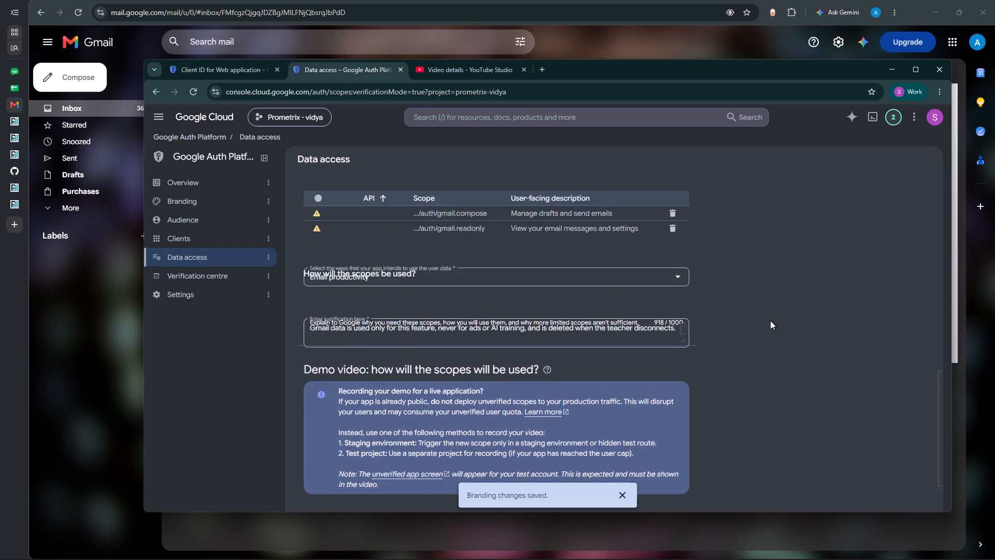
{"action": "scroll", "coordinate": [770, 320], "scroll_direction": "up", "scroll_amount": 3}
{"action": "scroll", "coordinate": [770, 320], "scroll_direction": "down", "scroll_amount": 2}
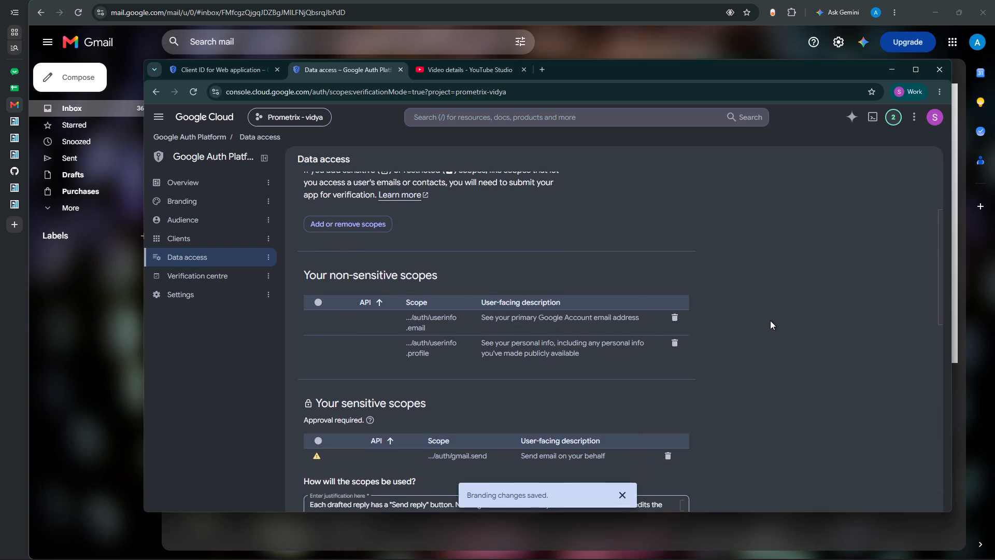
{"action": "scroll", "coordinate": [770, 320], "scroll_direction": "down", "scroll_amount": 6}
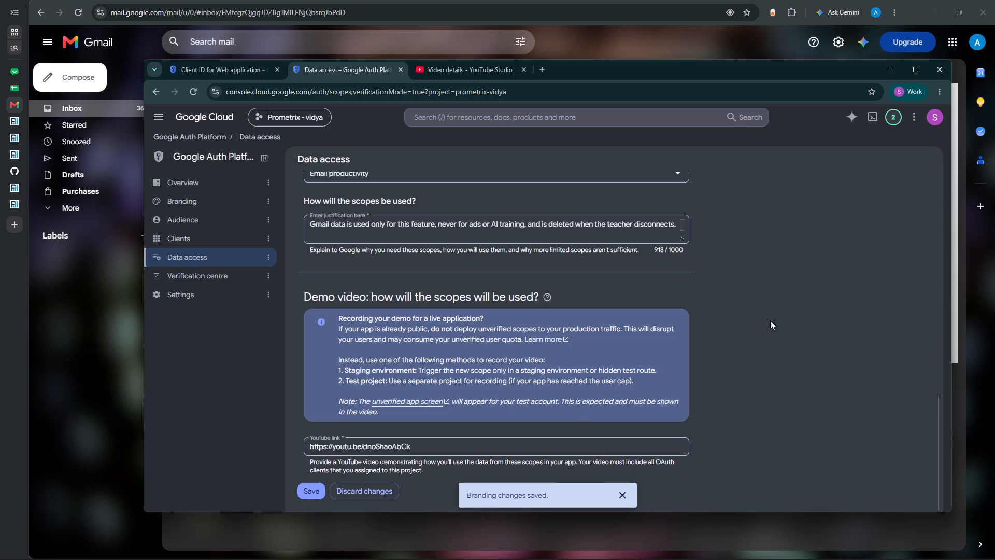
{"action": "left_click", "coordinate": [302, 491]}
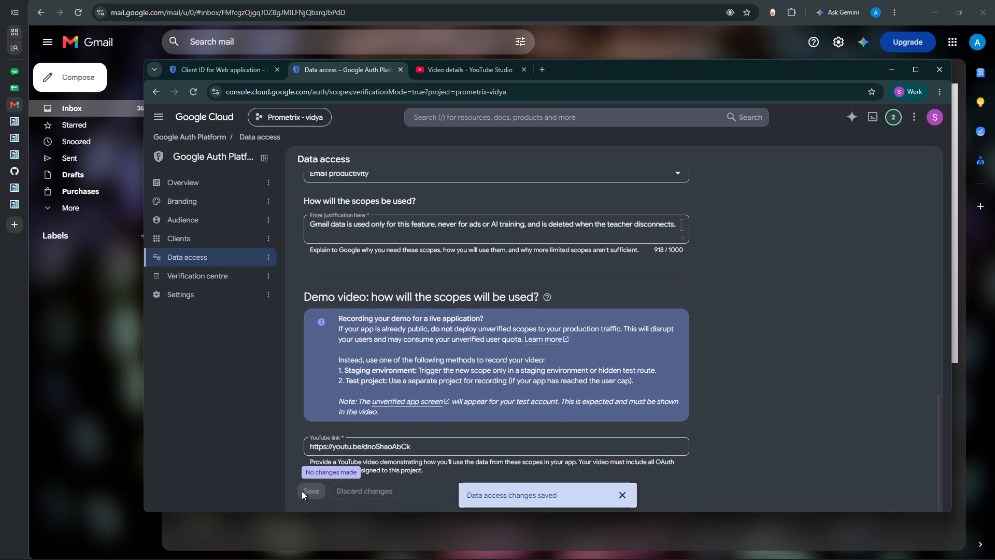
Go to the Verification centre, start preparing the data access verification and review the scope justifications down to Additional info.
{"action": "scroll", "coordinate": [489, 273], "scroll_direction": "up", "scroll_amount": 3}
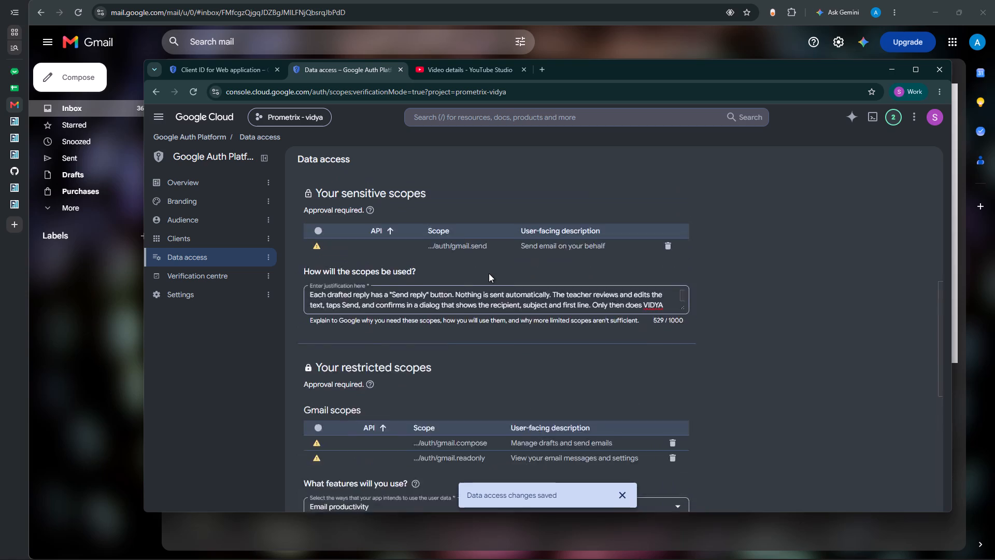
{"action": "scroll", "coordinate": [489, 273], "scroll_direction": "up", "scroll_amount": 2}
{"action": "left_click", "coordinate": [856, 191]}
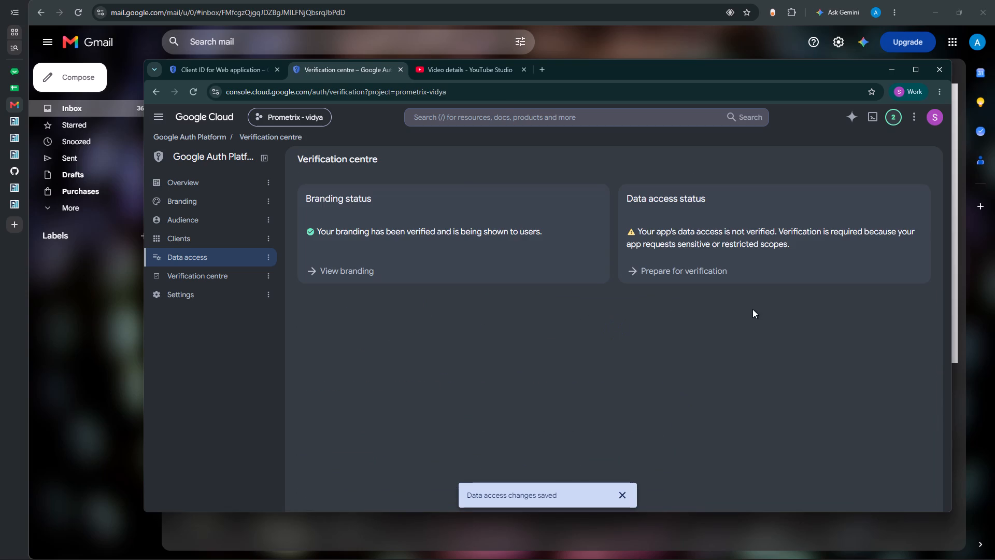
{"action": "left_click", "coordinate": [664, 264]}
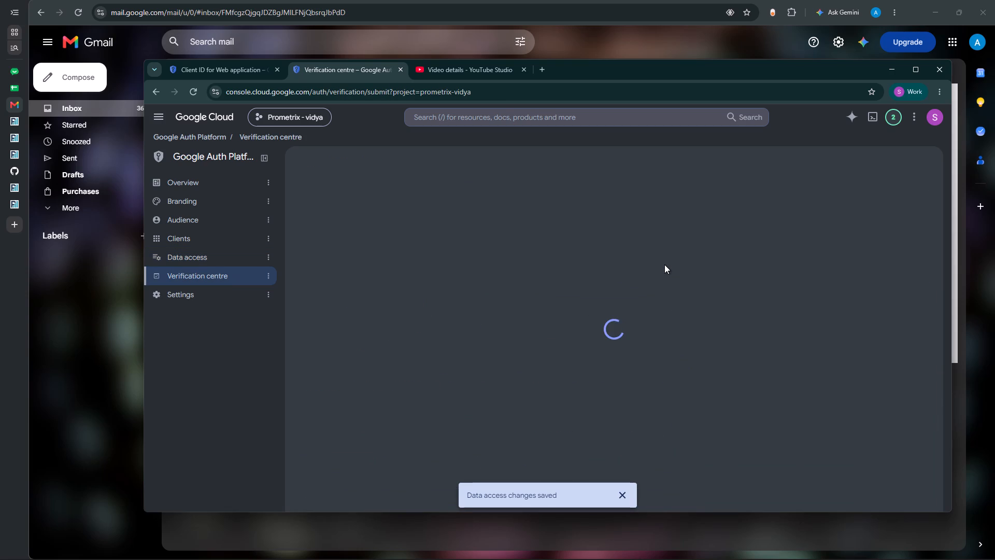
{"action": "scroll", "coordinate": [565, 319], "scroll_direction": "down", "scroll_amount": 5}
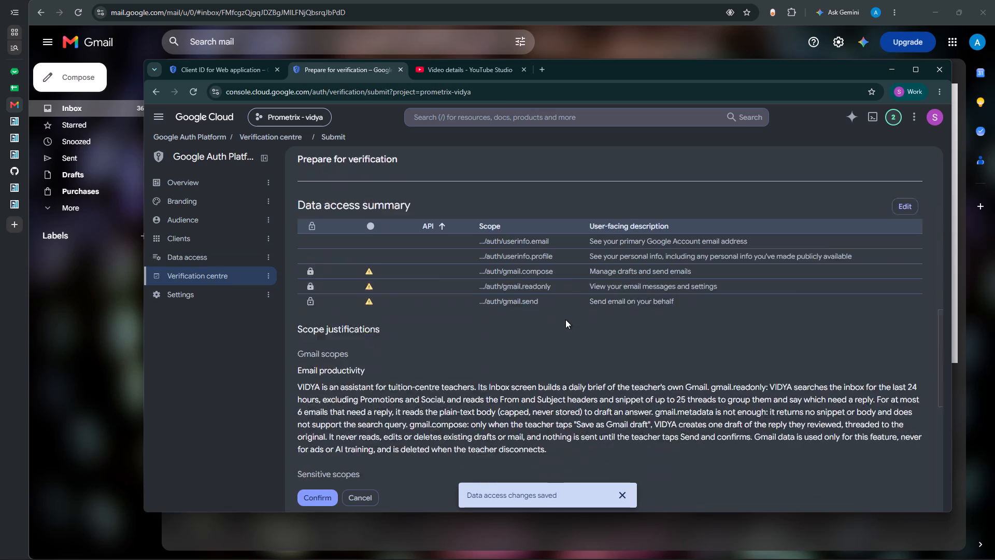
{"action": "scroll", "coordinate": [565, 319], "scroll_direction": "down", "scroll_amount": 3}
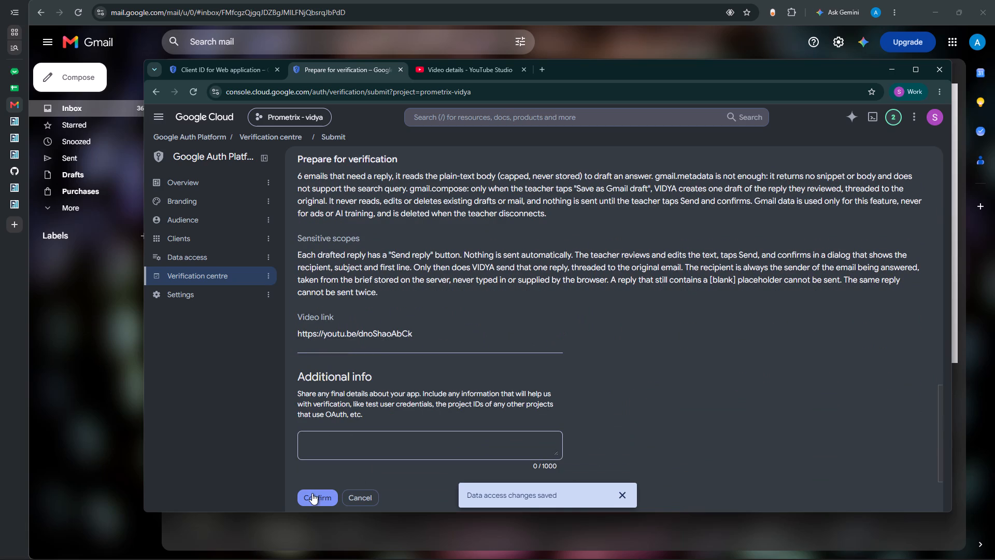
Copy the Additional info heading with its instructions and switch to the Gmail integration chat in Visual Studio Code.
{"action": "left_click_drag", "start_coordinate": [369, 415], "coordinate": [311, 384]}
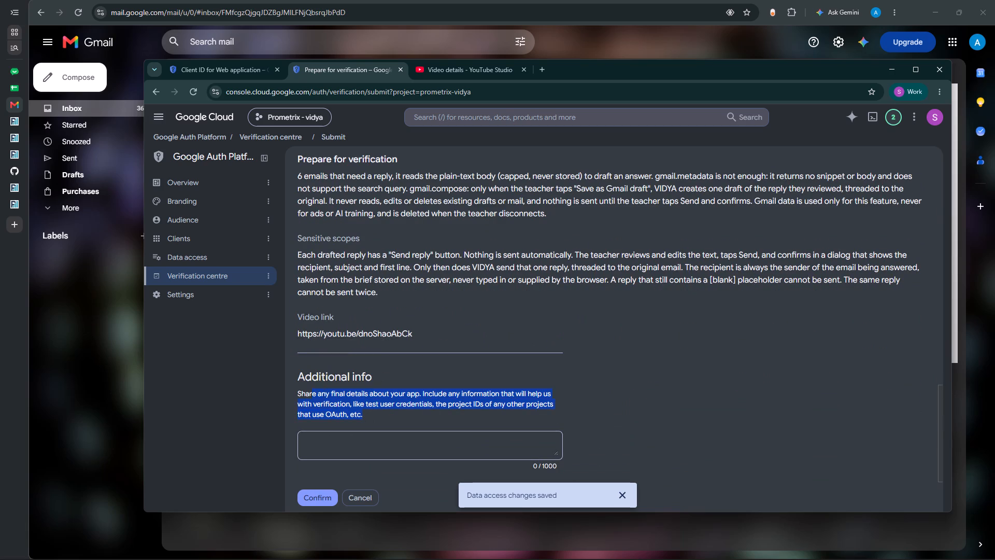
{"action": "left_click_drag", "start_coordinate": [311, 384], "coordinate": [295, 377]}
{"action": "key", "text": "ctrl+c"}
{"action": "key", "text": "alt+Tab"}
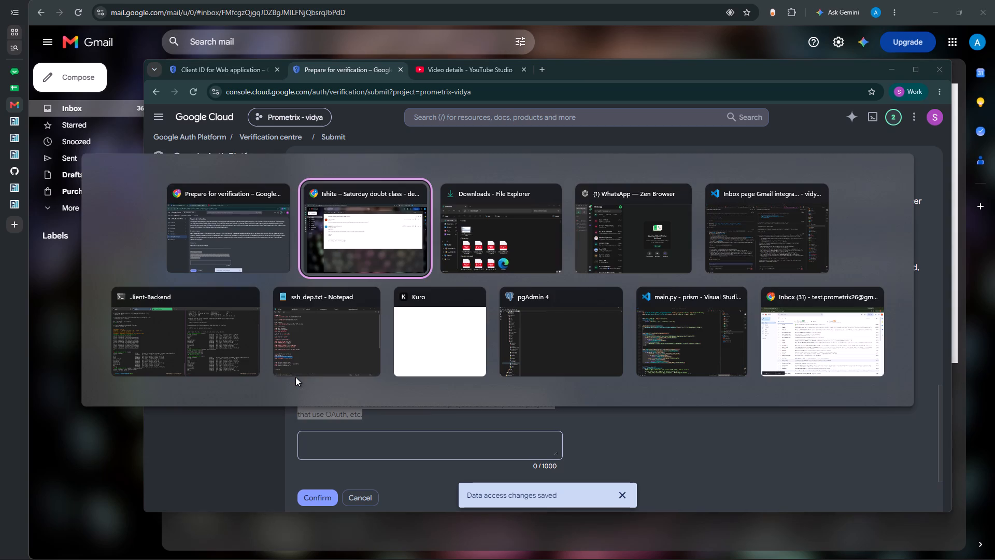
{"action": "key", "text": "alt+Tab"}
{"action": "key", "text": "alt+Tab"}
{"action": "key", "text": "alt+Tab"}
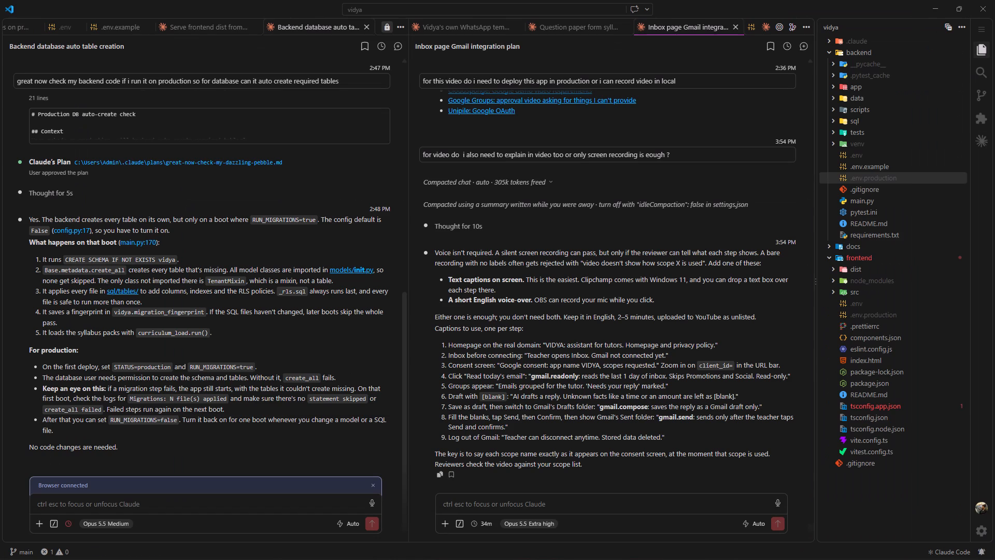
Ask Claude "dowe need to add any" with the copied Additional info text on a new line, and send the message.
{"action": "left_click", "coordinate": [512, 503]}
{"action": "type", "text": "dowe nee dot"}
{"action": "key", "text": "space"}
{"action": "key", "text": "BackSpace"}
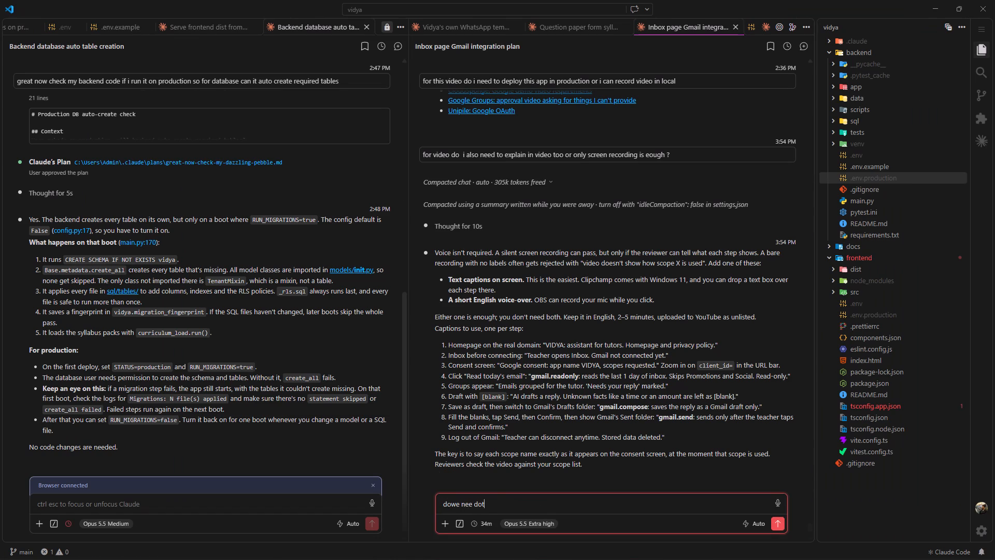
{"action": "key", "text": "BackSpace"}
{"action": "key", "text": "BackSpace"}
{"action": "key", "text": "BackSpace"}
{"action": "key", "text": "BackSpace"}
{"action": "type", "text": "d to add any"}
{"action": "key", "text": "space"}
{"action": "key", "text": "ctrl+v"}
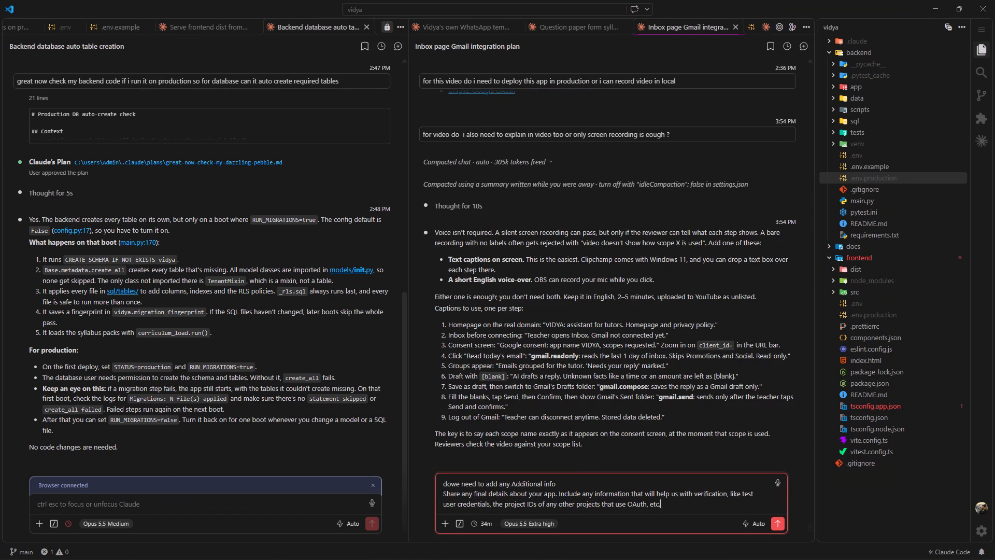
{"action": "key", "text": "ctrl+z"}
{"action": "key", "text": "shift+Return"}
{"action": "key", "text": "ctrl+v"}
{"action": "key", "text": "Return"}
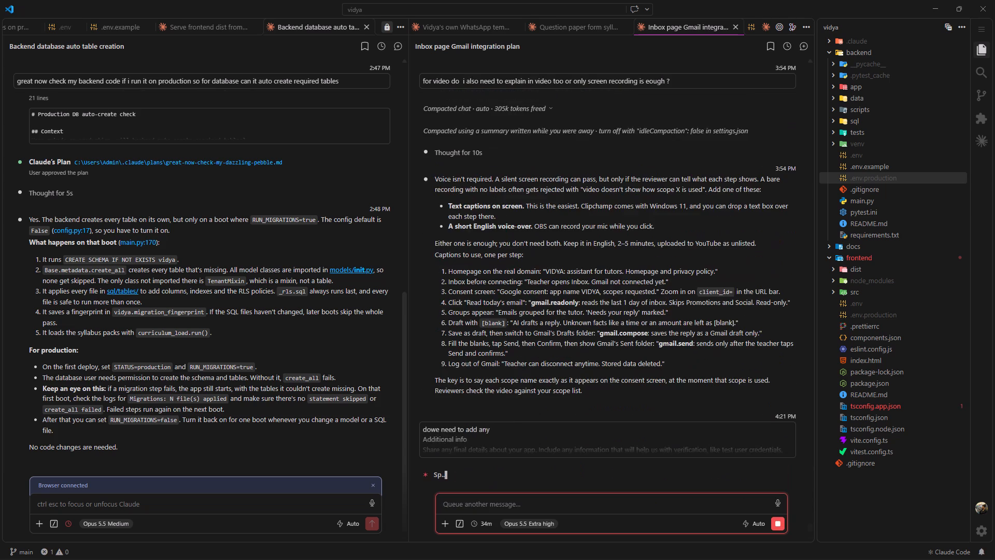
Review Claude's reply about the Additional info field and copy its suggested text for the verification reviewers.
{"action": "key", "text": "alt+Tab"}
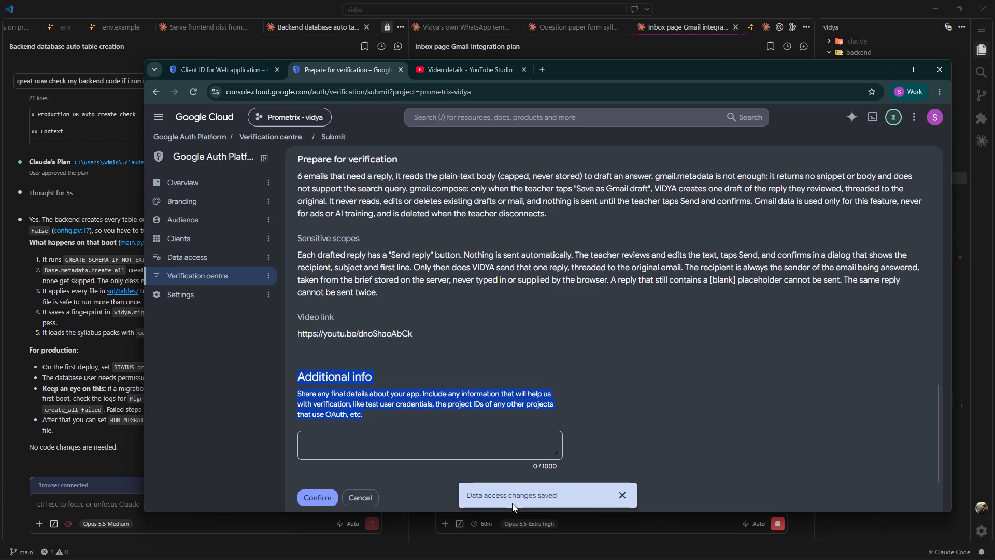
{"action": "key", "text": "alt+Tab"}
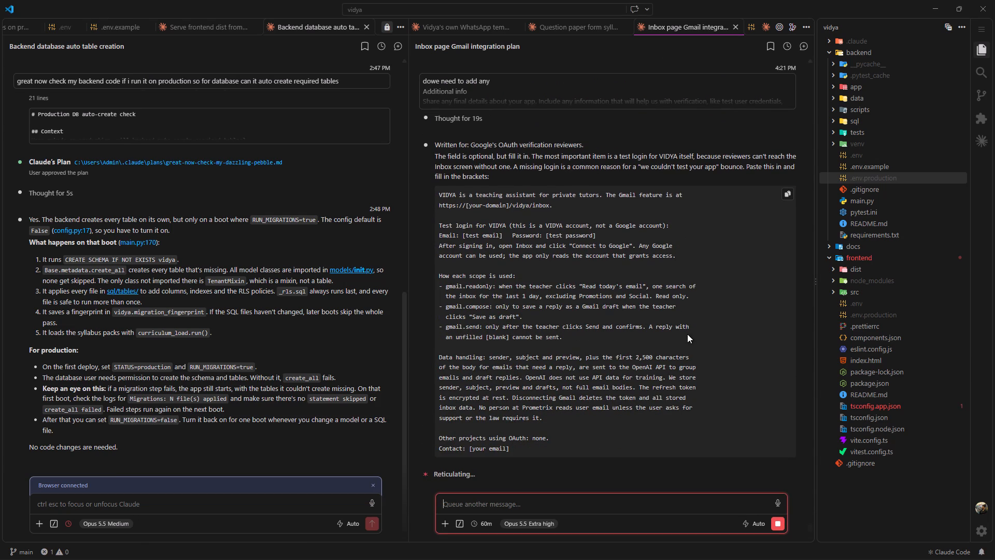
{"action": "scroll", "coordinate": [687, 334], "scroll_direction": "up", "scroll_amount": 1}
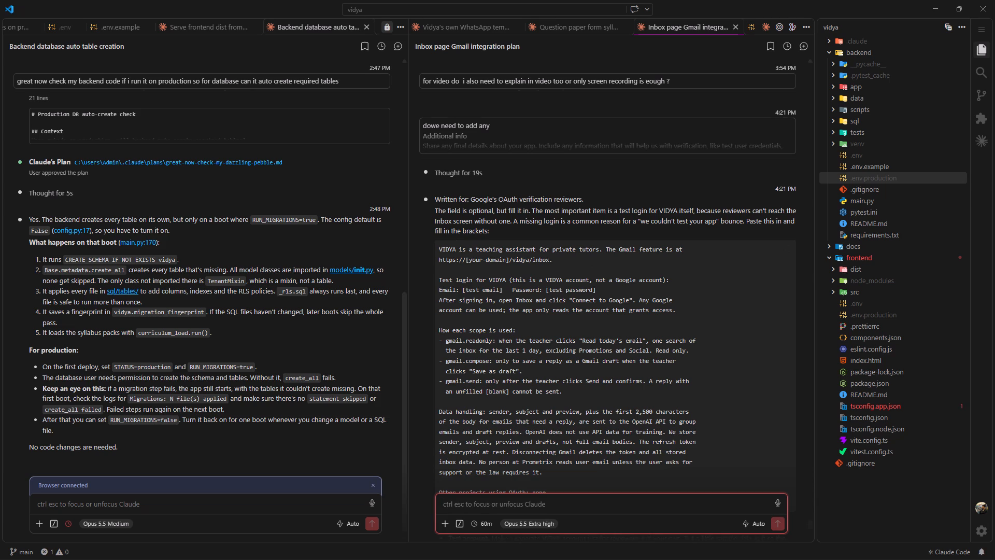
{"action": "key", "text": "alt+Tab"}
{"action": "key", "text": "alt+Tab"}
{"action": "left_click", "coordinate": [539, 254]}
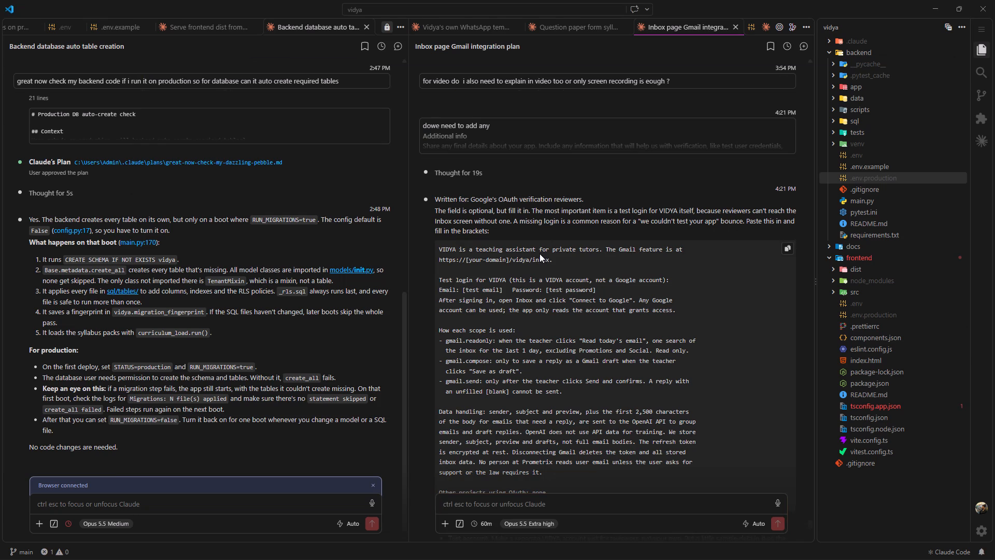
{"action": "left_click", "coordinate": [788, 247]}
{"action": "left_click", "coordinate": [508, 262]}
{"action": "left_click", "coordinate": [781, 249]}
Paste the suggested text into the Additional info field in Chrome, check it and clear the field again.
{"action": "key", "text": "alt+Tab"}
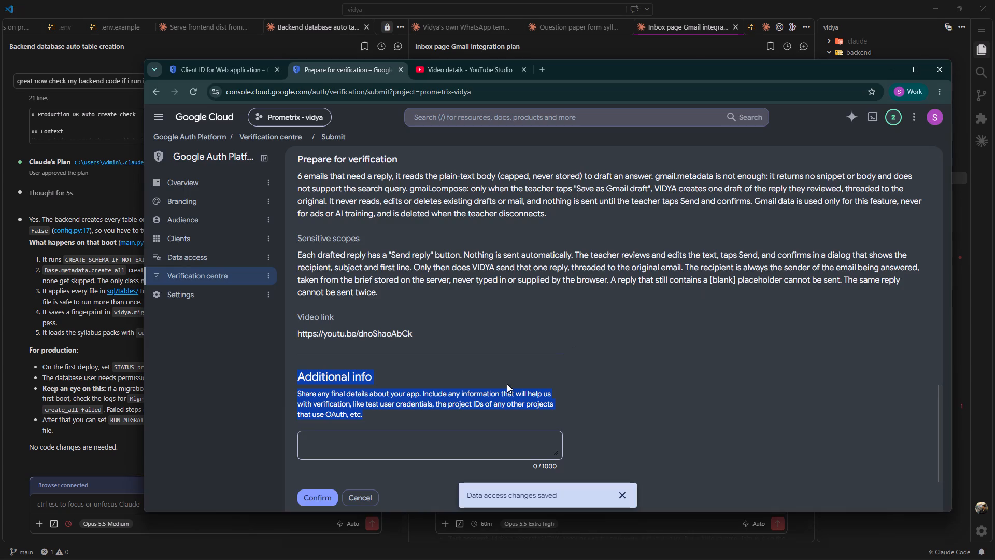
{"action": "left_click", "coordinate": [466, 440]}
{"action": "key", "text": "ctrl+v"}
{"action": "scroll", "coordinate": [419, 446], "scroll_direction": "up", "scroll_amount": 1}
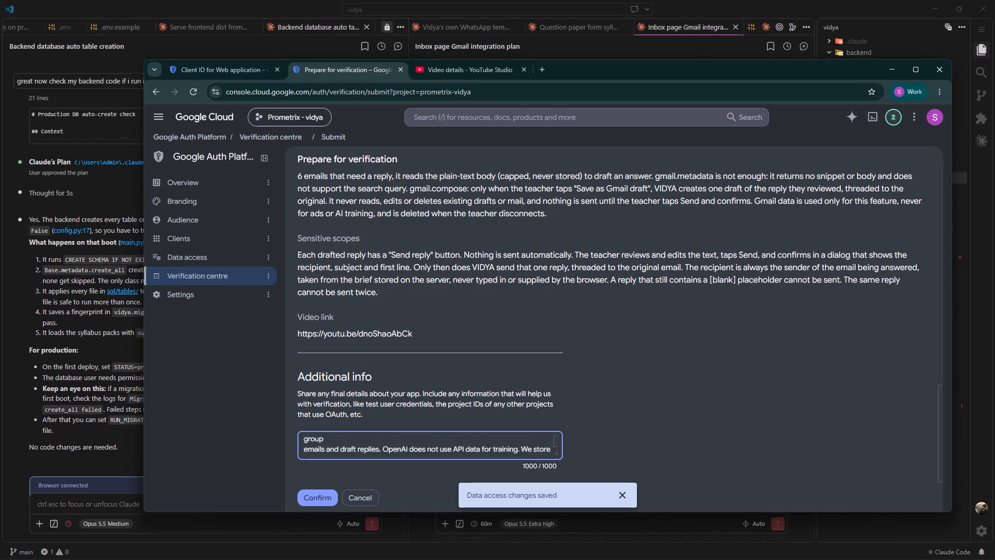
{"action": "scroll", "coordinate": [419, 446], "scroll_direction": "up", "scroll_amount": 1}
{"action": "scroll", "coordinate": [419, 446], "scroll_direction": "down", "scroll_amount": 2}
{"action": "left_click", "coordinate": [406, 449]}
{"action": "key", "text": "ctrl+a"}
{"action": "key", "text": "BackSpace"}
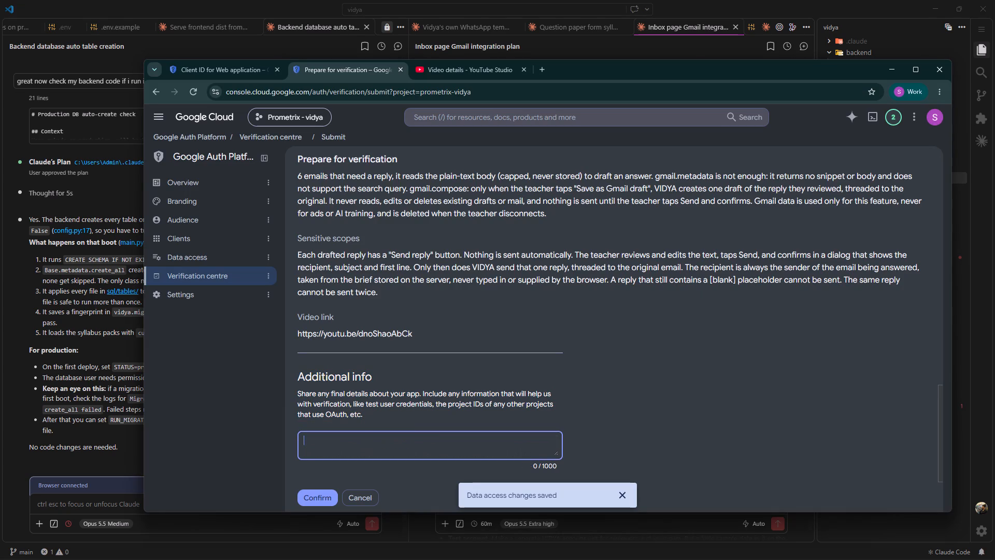
Return to the Gmail integration chat in Visual Studio Code and send Claude the request "in 1000 letters plz".
{"action": "key", "text": "alt+Tab"}
{"action": "scroll", "coordinate": [499, 422], "scroll_direction": "down", "scroll_amount": 2}
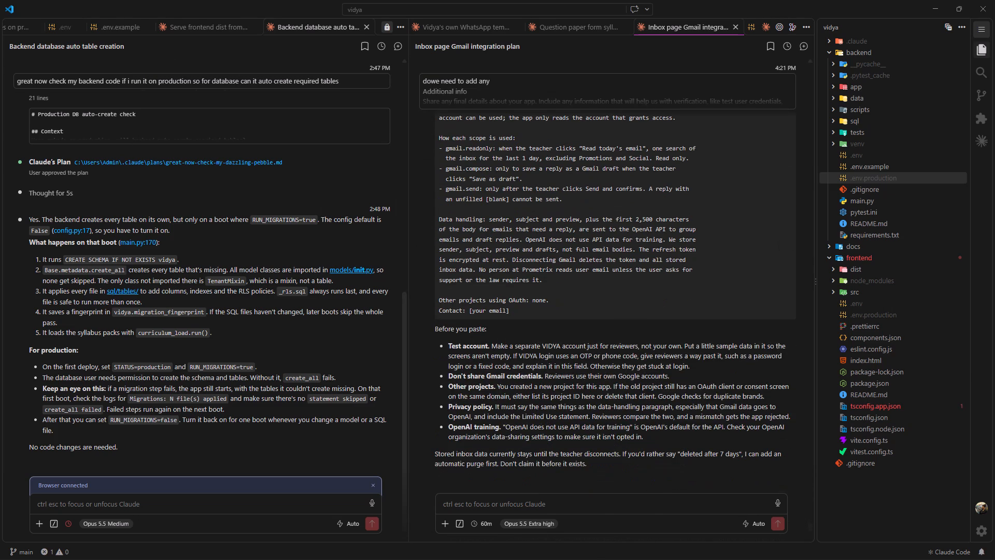
{"action": "left_click", "coordinate": [493, 505]}
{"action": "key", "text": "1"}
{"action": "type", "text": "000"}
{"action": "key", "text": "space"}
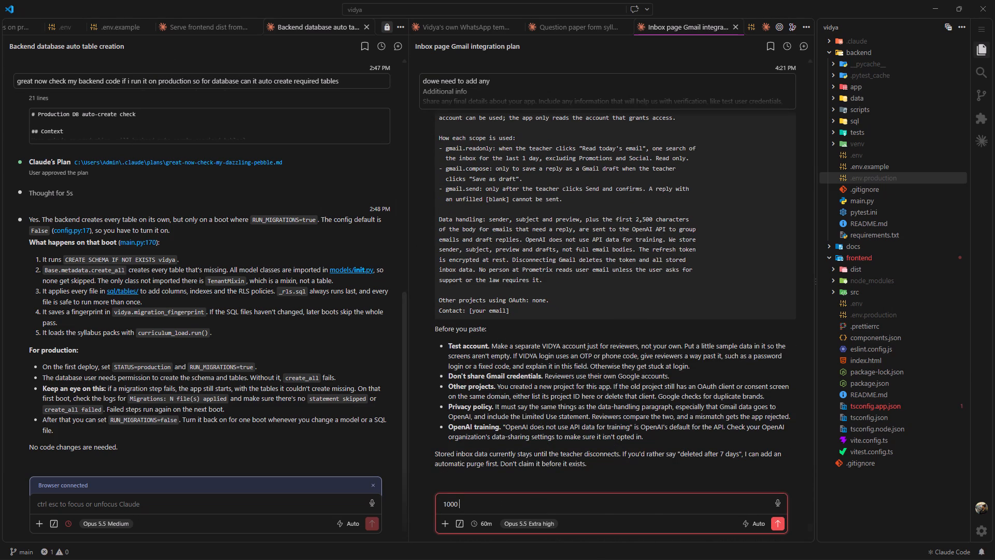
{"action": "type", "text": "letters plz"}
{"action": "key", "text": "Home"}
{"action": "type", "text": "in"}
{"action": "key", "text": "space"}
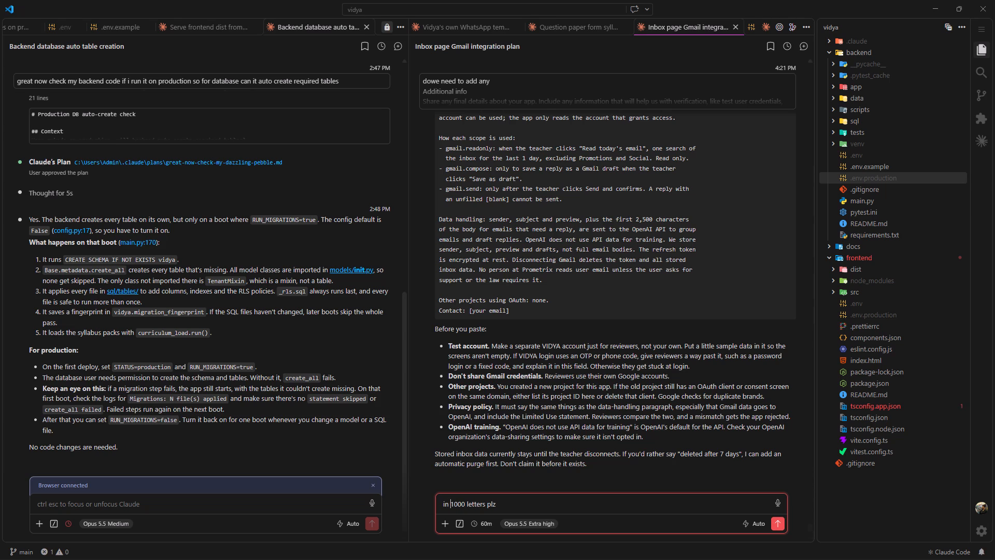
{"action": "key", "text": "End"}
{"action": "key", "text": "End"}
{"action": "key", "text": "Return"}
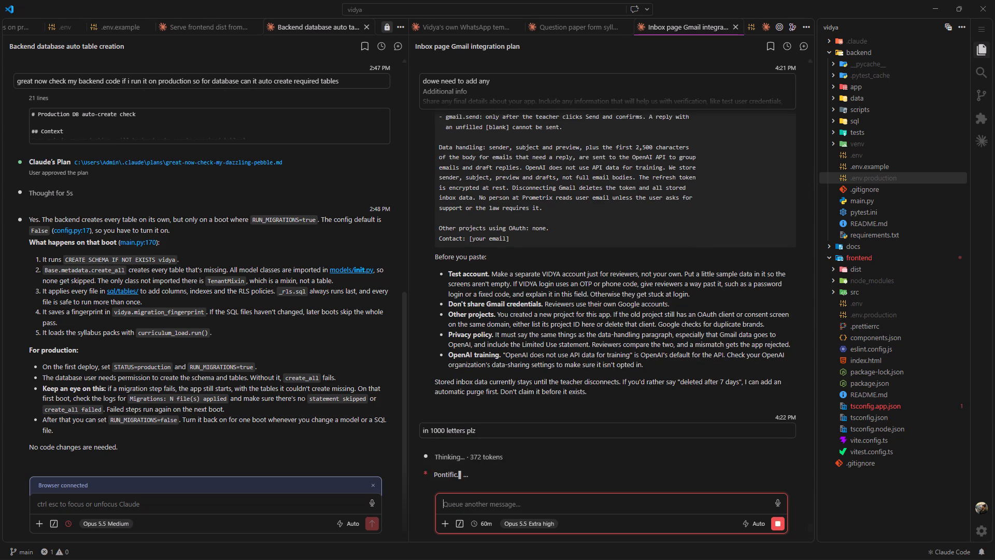
Switch to the pgAdmin 4 window.
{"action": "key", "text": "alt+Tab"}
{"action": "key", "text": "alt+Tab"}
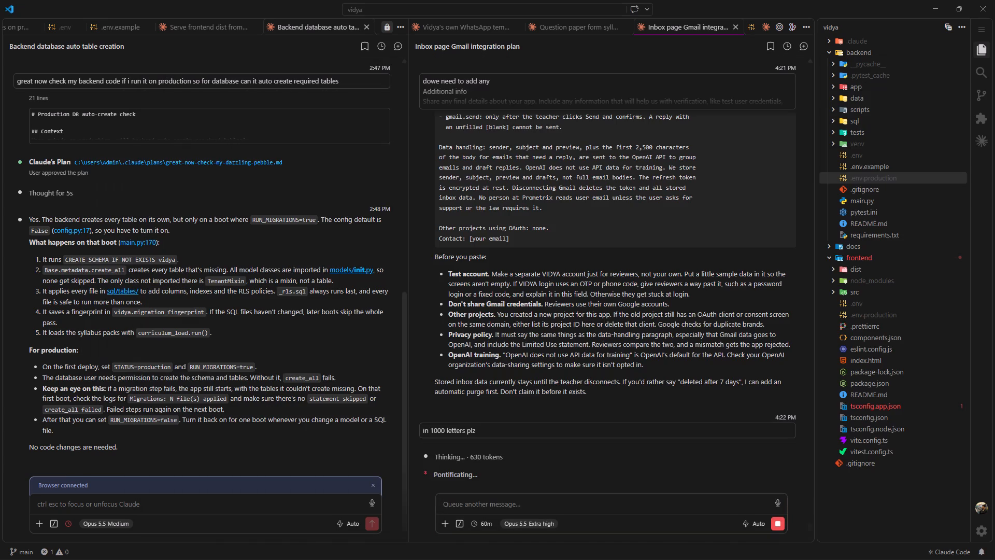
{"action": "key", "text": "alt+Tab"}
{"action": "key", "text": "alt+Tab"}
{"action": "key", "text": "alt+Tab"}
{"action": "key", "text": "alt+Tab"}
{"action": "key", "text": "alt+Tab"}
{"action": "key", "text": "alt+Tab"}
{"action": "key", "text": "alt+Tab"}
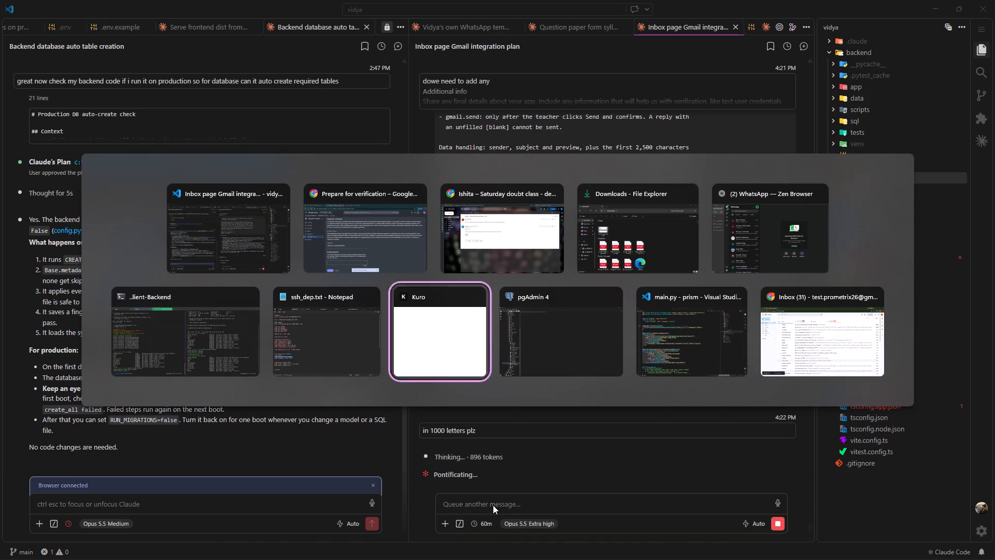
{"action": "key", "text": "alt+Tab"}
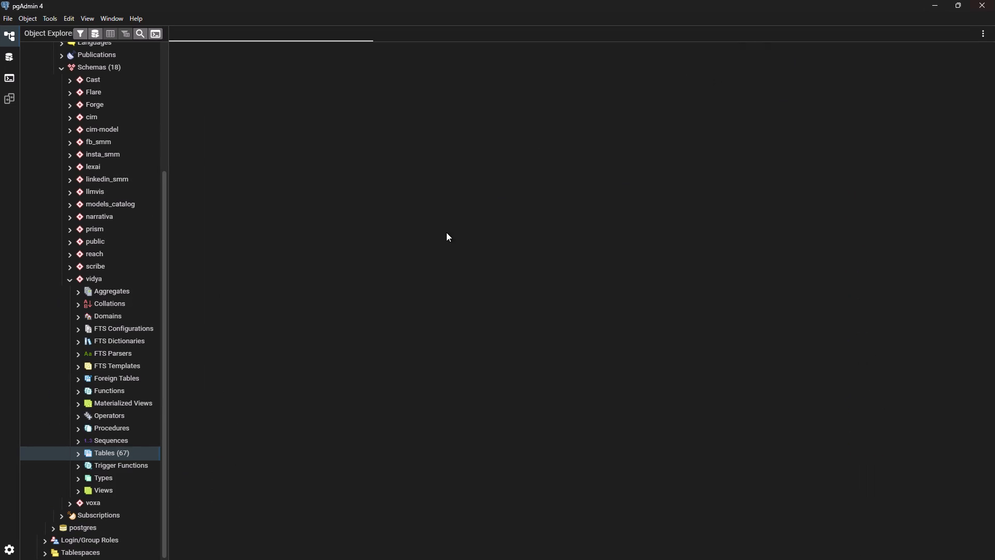
In pgAdmin 4, expand the vidya schema's tables and open the available actions for the curriculum chapters table.
{"action": "left_click", "coordinate": [86, 447]}
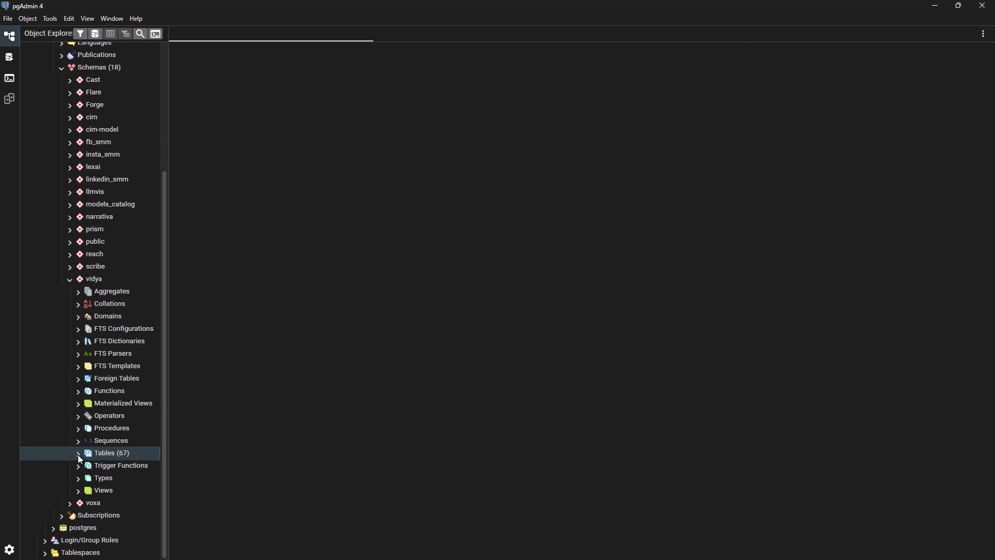
{"action": "left_click", "coordinate": [78, 455]}
{"action": "scroll", "coordinate": [113, 398], "scroll_direction": "down", "scroll_amount": 5}
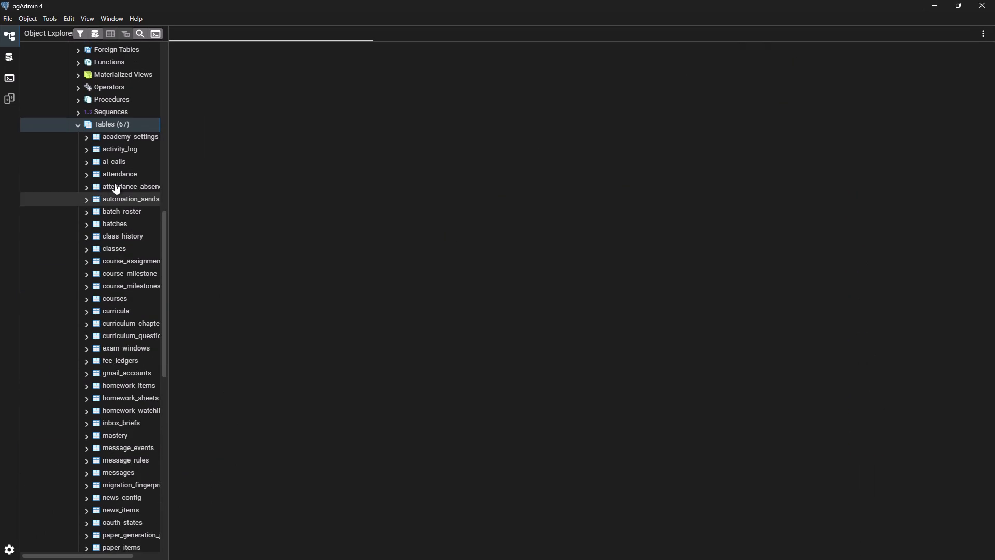
{"action": "right_click", "coordinate": [120, 320]}
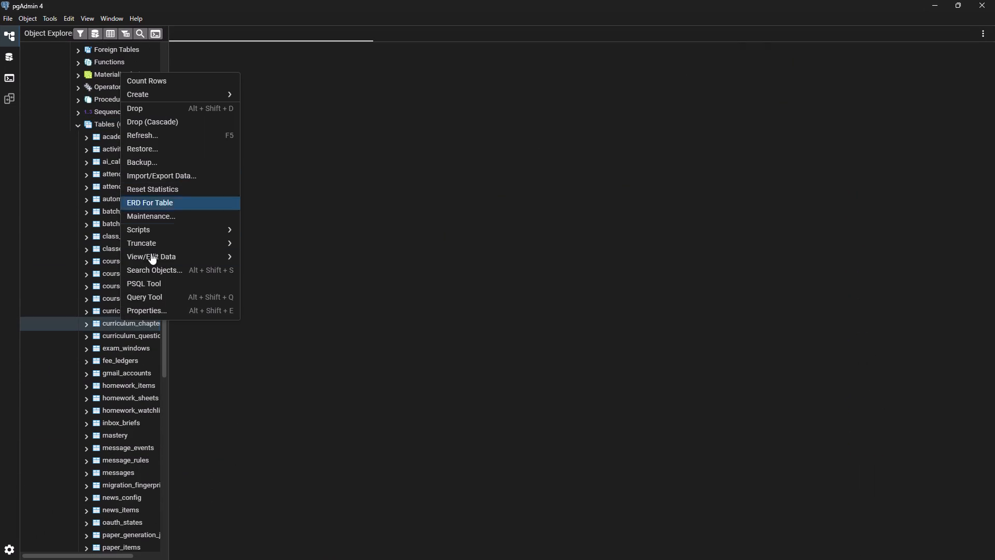
Open all rows of the curriculum chapters table, look through the chapter records, and close pgAdmin.
{"action": "left_click", "coordinate": [251, 256]}
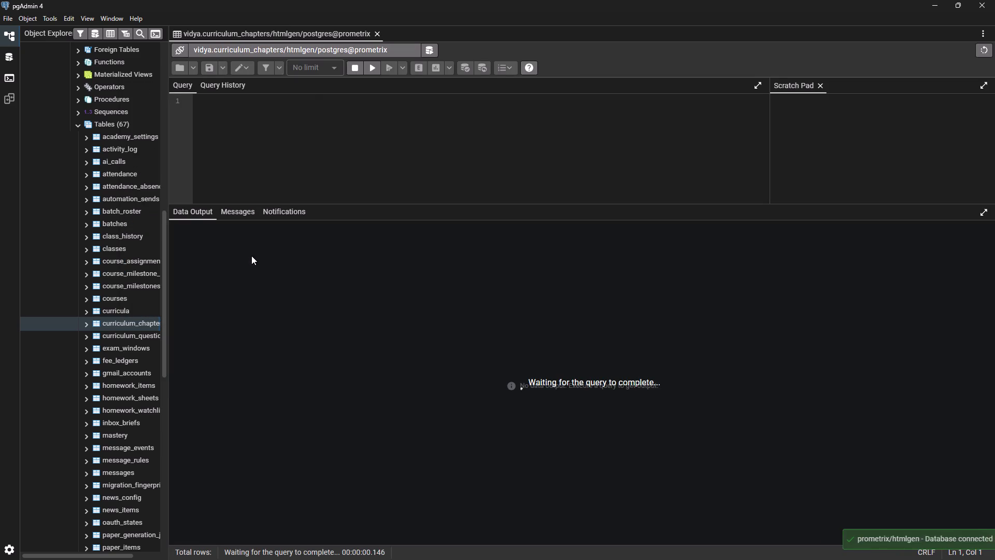
{"action": "scroll", "coordinate": [327, 376], "scroll_direction": "down", "scroll_amount": 4}
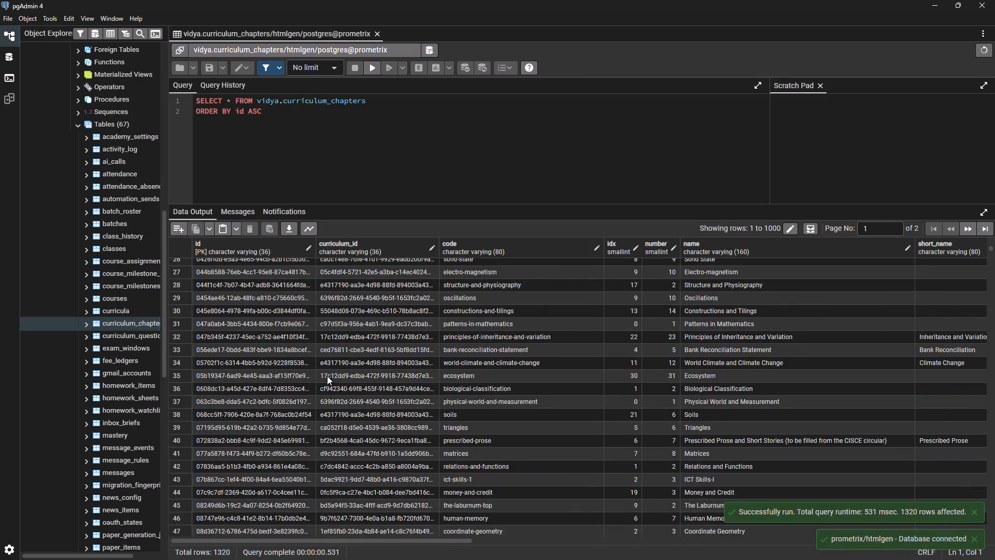
{"action": "scroll", "coordinate": [327, 376], "scroll_direction": "down", "scroll_amount": 20}
{"action": "scroll", "coordinate": [327, 376], "scroll_direction": "down", "scroll_amount": 18}
{"action": "scroll", "coordinate": [327, 376], "scroll_direction": "down", "scroll_amount": 8}
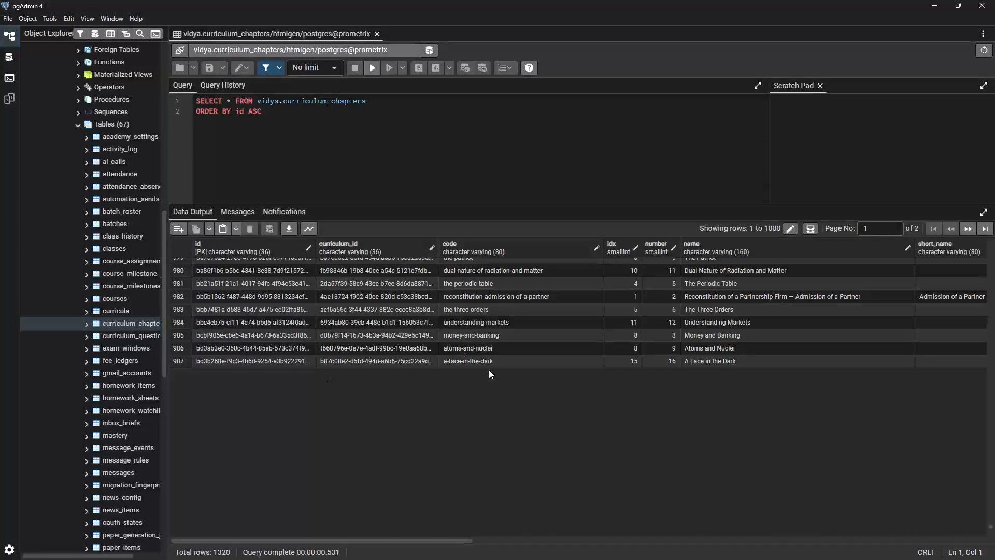
{"action": "left_click", "coordinate": [994, 0]}
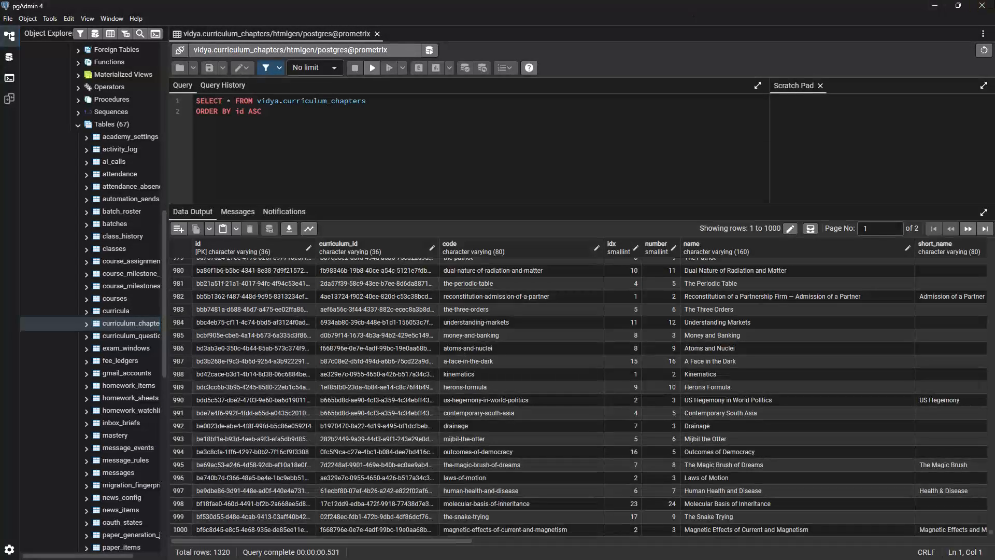
{"action": "left_click", "coordinate": [628, 133]}
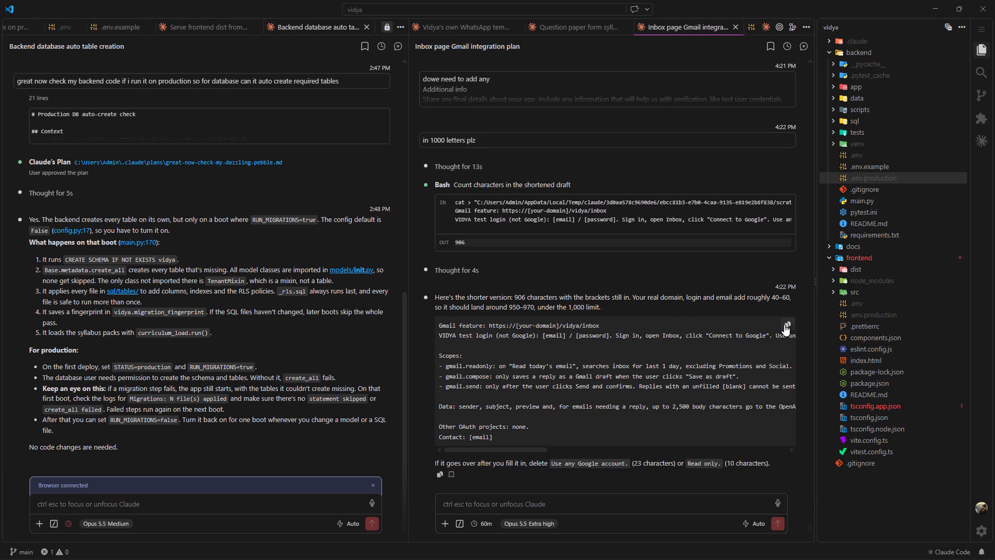
Copy the shortened Additional info draft from the Claude chat and paste it into the verification form's Additional info in Chrome.
{"action": "left_click", "coordinate": [786, 325]}
{"action": "key", "text": "alt+Tab"}
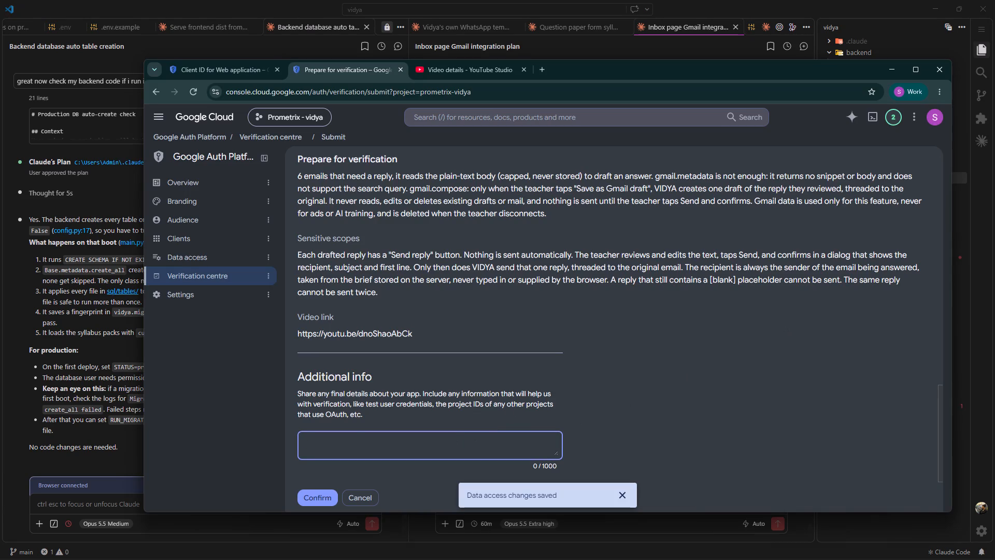
{"action": "left_click", "coordinate": [444, 440]}
{"action": "key", "text": "ctrl+v"}
Replace the [email] placeholder on the Contact line of the Additional info text with the company's info email address.
{"action": "scroll", "coordinate": [425, 445], "scroll_direction": "up", "scroll_amount": 2}
{"action": "scroll", "coordinate": [425, 445], "scroll_direction": "down", "scroll_amount": 4}
{"action": "key", "text": "Up"}
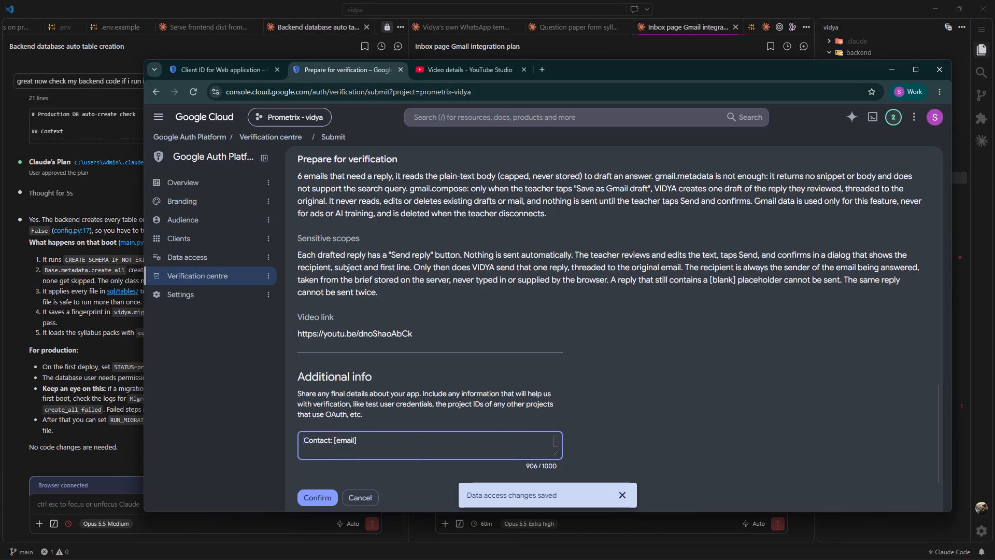
{"action": "key", "text": "End"}
{"action": "key", "text": "BackSpace"}
{"action": "key", "text": "BackSpace"}
{"action": "key", "text": "BackSpace"}
{"action": "key", "text": "BackSpace"}
{"action": "key", "text": "BackSpace"}
{"action": "key", "text": "BackSpace"}
{"action": "key", "text": "BackSpace"}
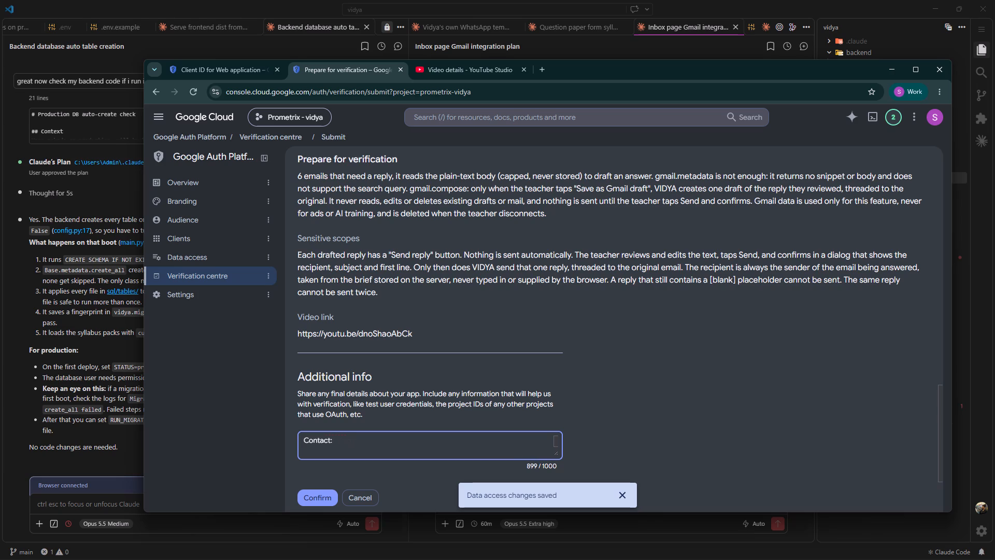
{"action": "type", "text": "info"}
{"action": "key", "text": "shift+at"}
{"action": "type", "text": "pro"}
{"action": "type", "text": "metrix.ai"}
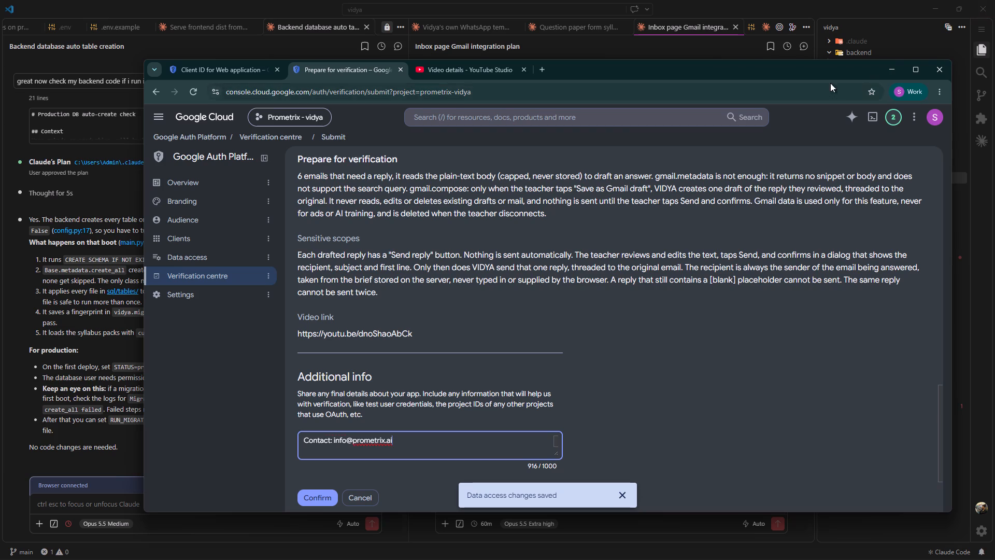
Open the Gmail inbox in a new browser tab.
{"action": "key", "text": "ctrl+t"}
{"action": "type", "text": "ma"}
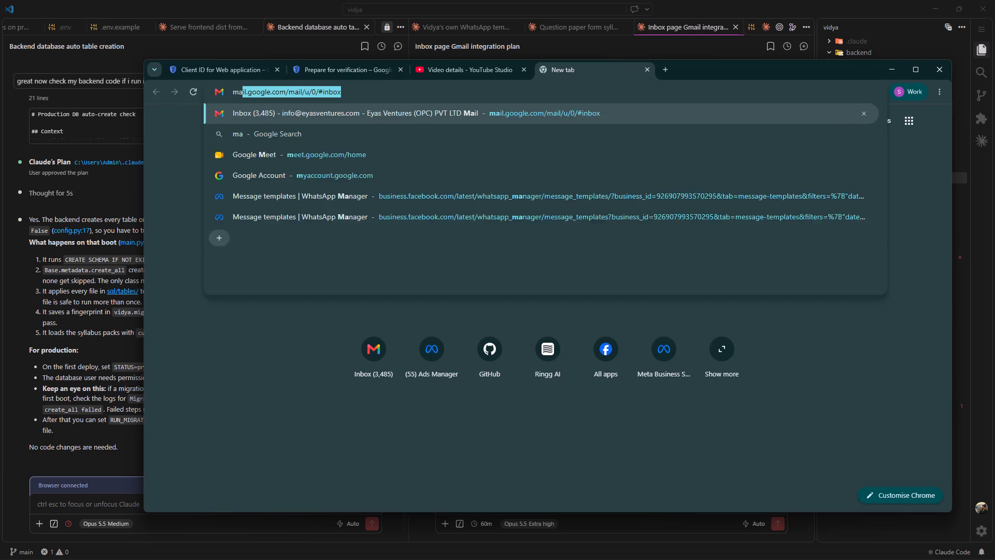
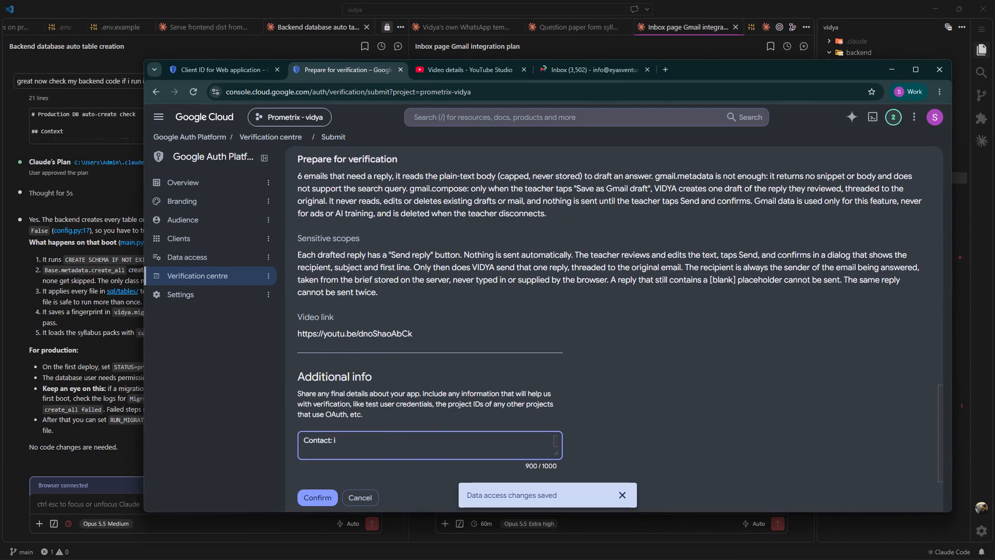
Complete the Contact line of the Additional info text with the company's contact email address.
{"action": "key", "text": "BackSpace"}
{"action": "key", "text": "ctrl+v"}
Replace the [your-domain] placeholder in the Gmail feature URL of the Additional info text with prometrix.ai.
{"action": "scroll", "coordinate": [445, 432], "scroll_direction": "up", "scroll_amount": 1}
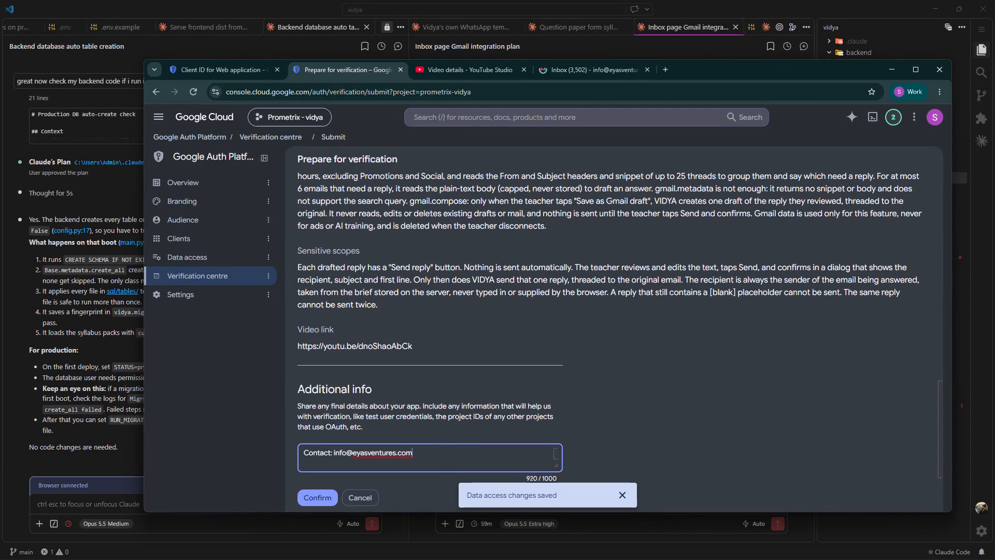
{"action": "left_click", "coordinate": [433, 461]}
{"action": "scroll", "coordinate": [433, 461], "scroll_direction": "up", "scroll_amount": 1}
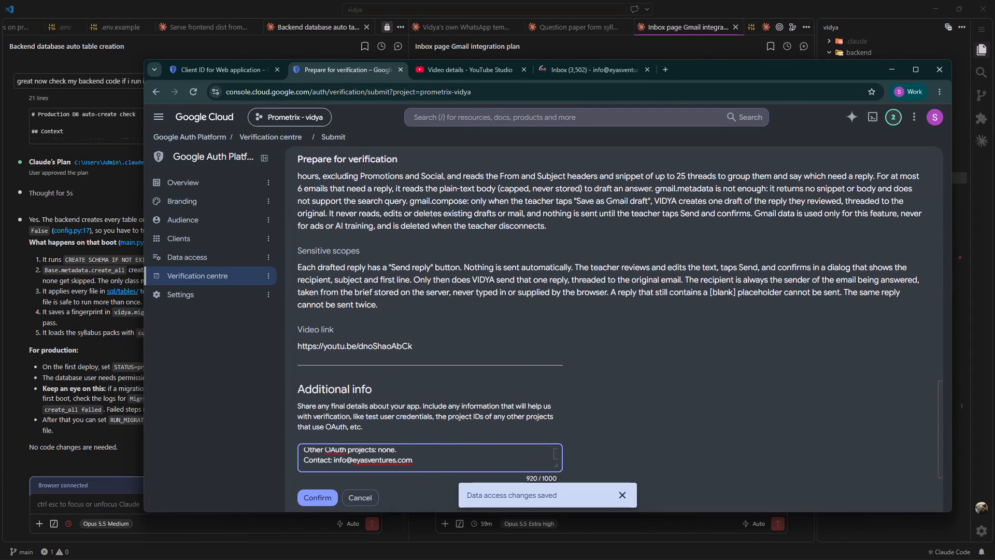
{"action": "scroll", "coordinate": [433, 461], "scroll_direction": "up", "scroll_amount": 2}
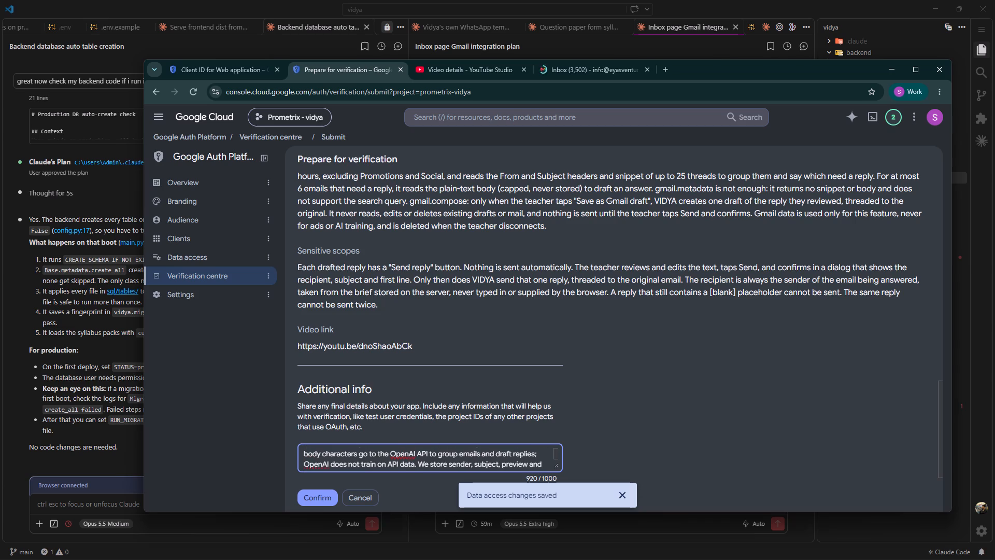
{"action": "scroll", "coordinate": [433, 461], "scroll_direction": "up", "scroll_amount": 2}
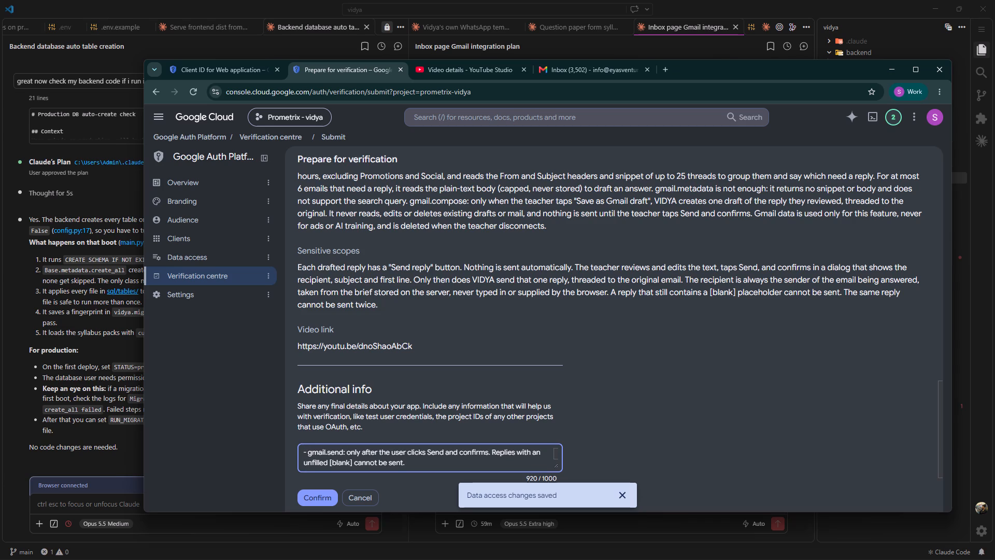
{"action": "left_click", "coordinate": [356, 462]}
{"action": "key", "text": "Left"}
{"action": "key", "text": "Left"}
{"action": "scroll", "coordinate": [356, 462], "scroll_direction": "up", "scroll_amount": 3}
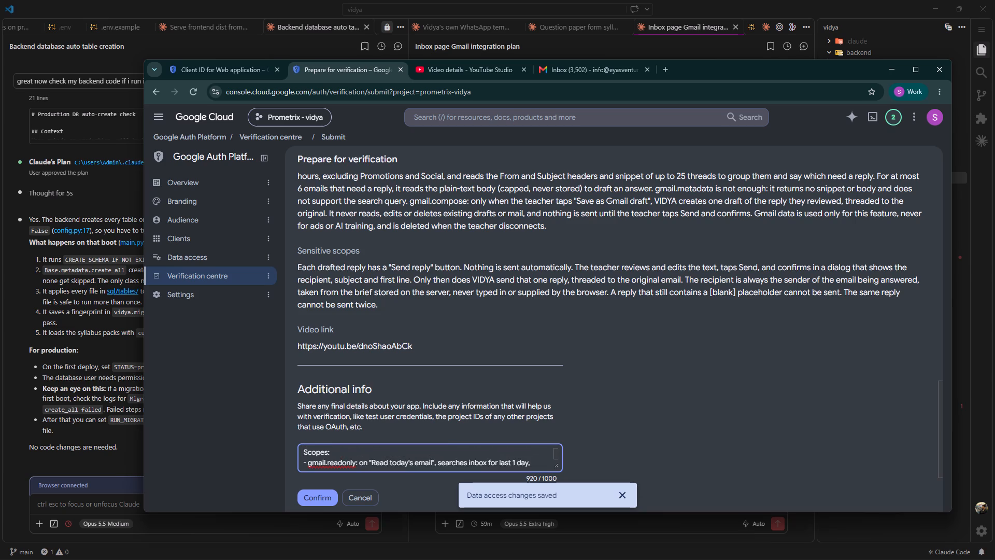
{"action": "scroll", "coordinate": [356, 462], "scroll_direction": "up", "scroll_amount": 1}
{"action": "scroll", "coordinate": [356, 462], "scroll_direction": "down", "scroll_amount": 3}
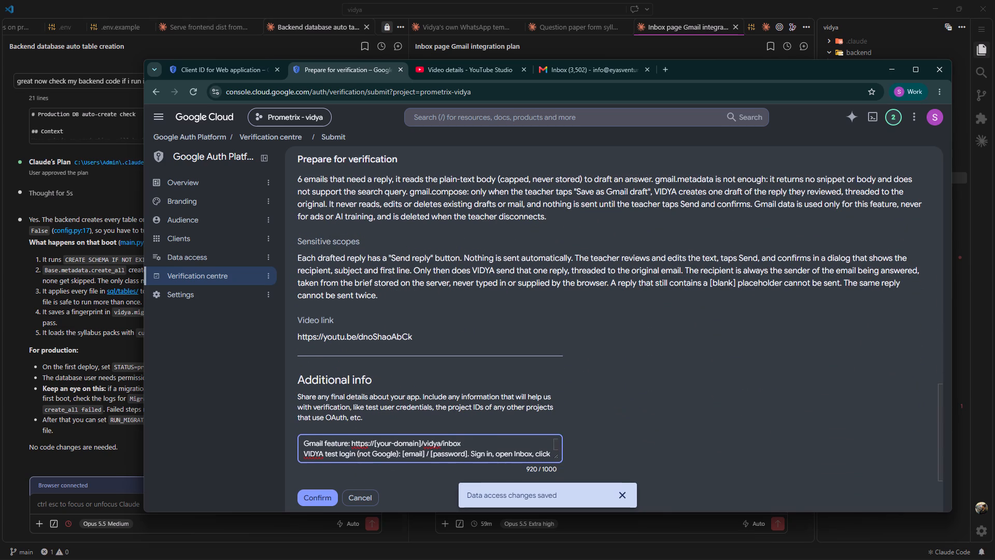
{"action": "left_click", "coordinate": [429, 438]}
{"action": "key", "text": "Left"}
{"action": "key", "text": "Left"}
{"action": "key", "text": "Left"}
{"action": "key", "text": "BackSpace"}
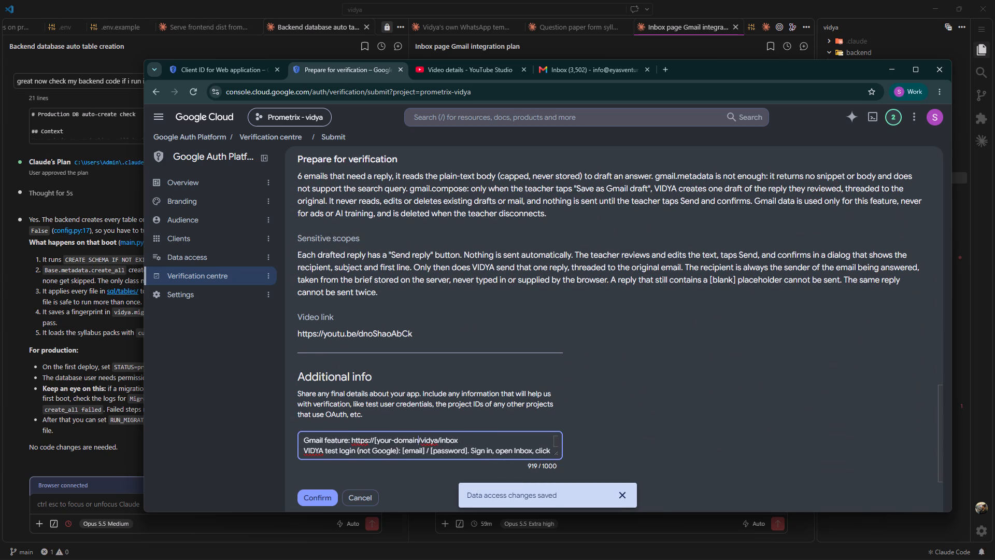
{"action": "key", "text": "BackSpace"}
{"action": "key", "text": "BackSpace"}
{"action": "key", "text": "BackSpace"}
{"action": "key", "text": "BackSpace"}
{"action": "key", "text": "BackSpace"}
{"action": "key", "text": "BackSpace"}
{"action": "key", "text": "BackSpace"}
{"action": "key", "text": "BackSpace"}
{"action": "key", "text": "BackSpace"}
{"action": "key", "text": "BackSpace"}
{"action": "key", "text": "BackSpace"}
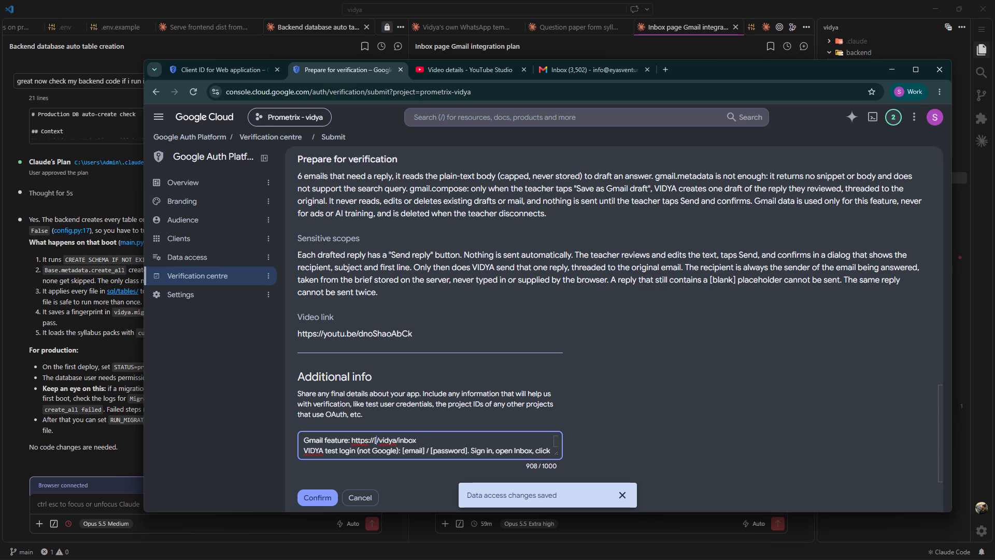
{"action": "key", "text": "BackSpace"}
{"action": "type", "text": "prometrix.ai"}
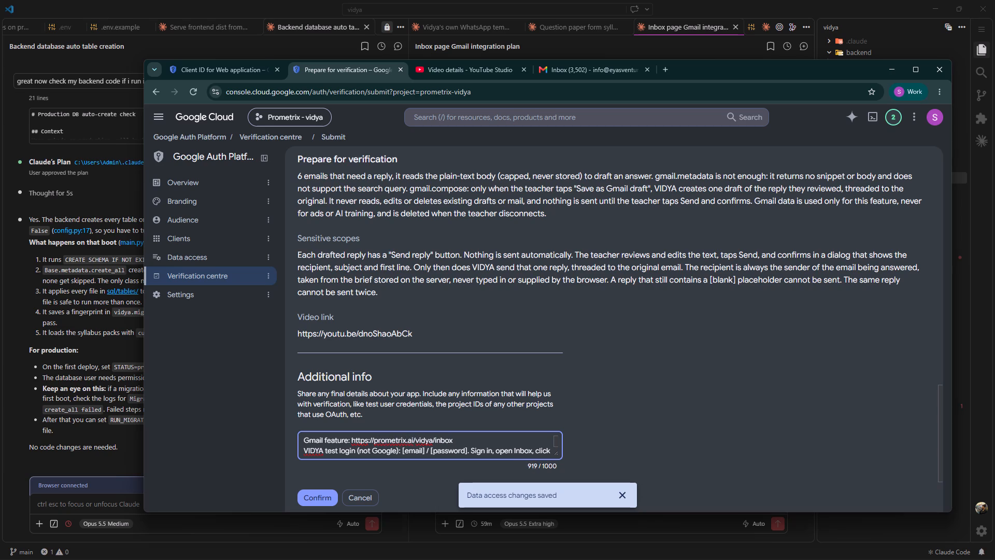
Review the test login line and the rest of the Additional info text for remaining placeholders.
{"action": "left_click", "coordinate": [490, 444]}
{"action": "scroll", "coordinate": [466, 447], "scroll_direction": "down", "scroll_amount": 1}
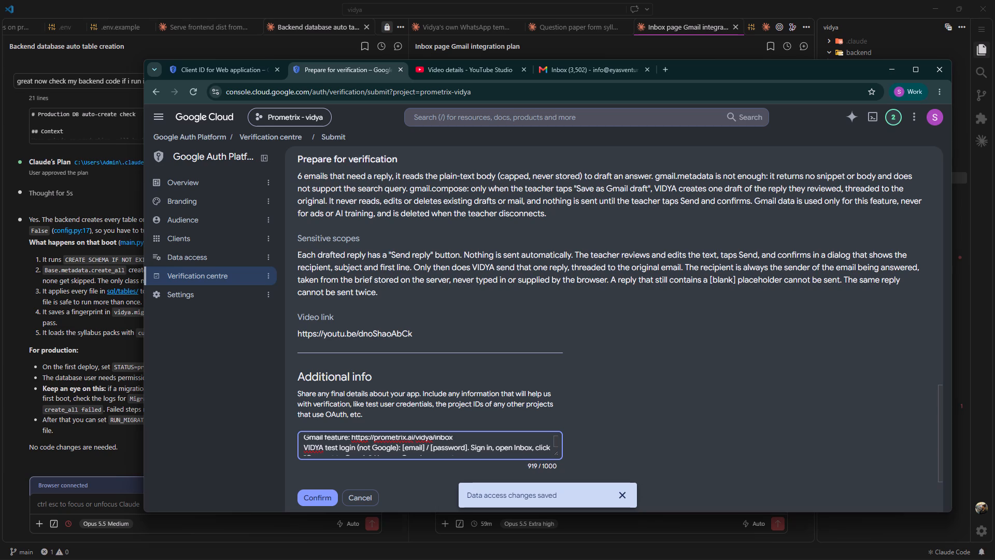
{"action": "scroll", "coordinate": [466, 447], "scroll_direction": "down", "scroll_amount": 1}
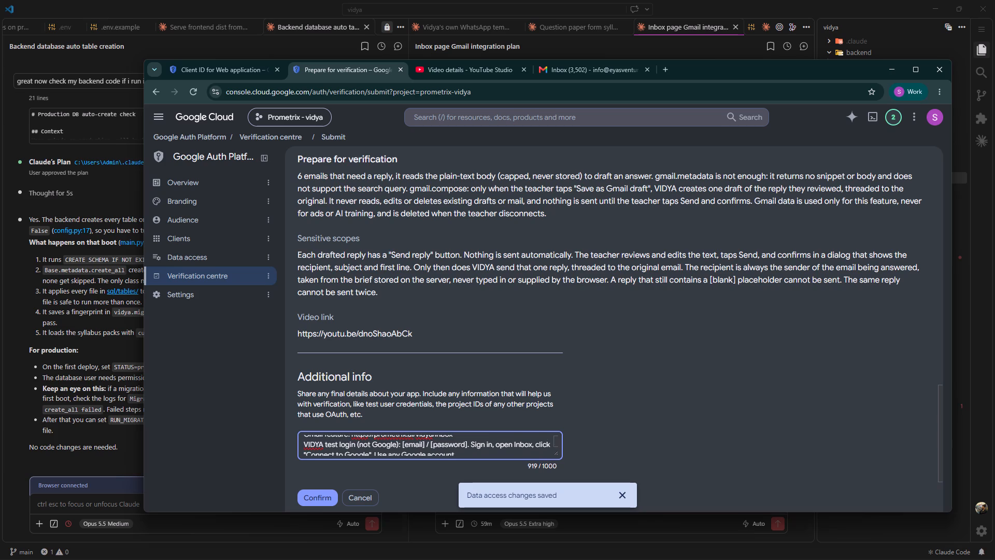
{"action": "scroll", "coordinate": [466, 447], "scroll_direction": "down", "scroll_amount": 1}
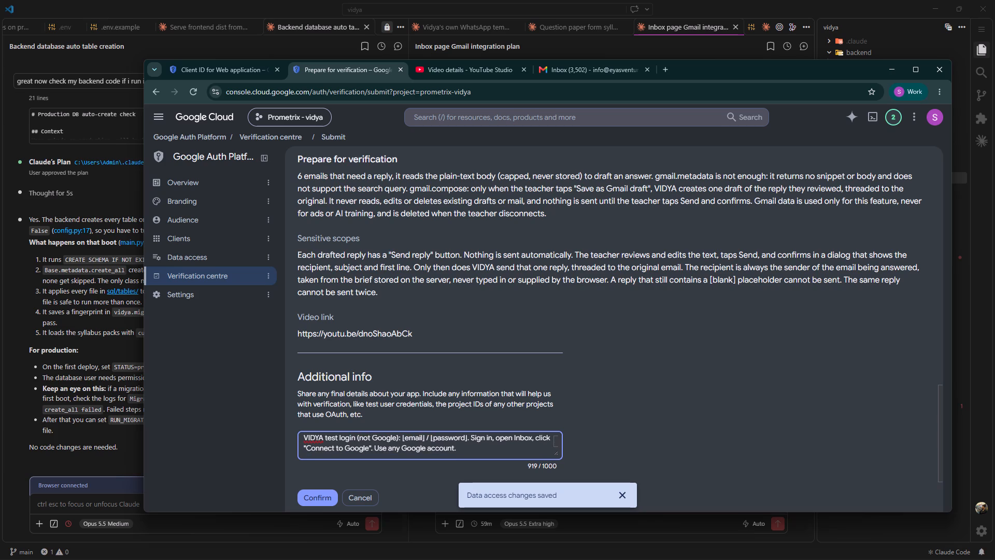
{"action": "scroll", "coordinate": [466, 447], "scroll_direction": "down", "scroll_amount": 6}
Switch to VS Code to consult the shortened Additional info draft in the Inbox page Gmail integration plan chat.
{"action": "key", "text": "alt+Tab"}
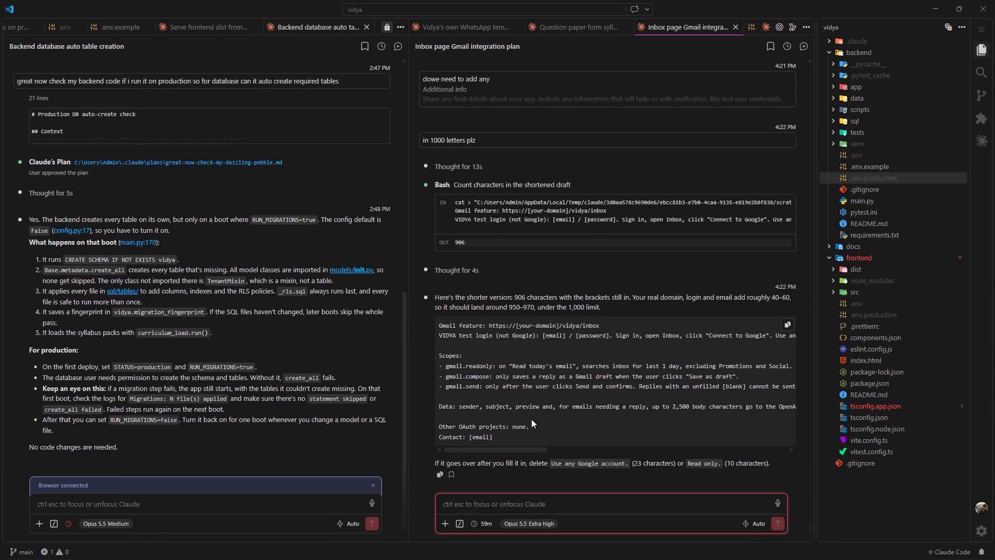
In Google Chrome, review the vidya app's Prepare for verification details and additional info, and confirm them to open the verification questionnaire.
{"action": "key", "text": "alt+Tab"}
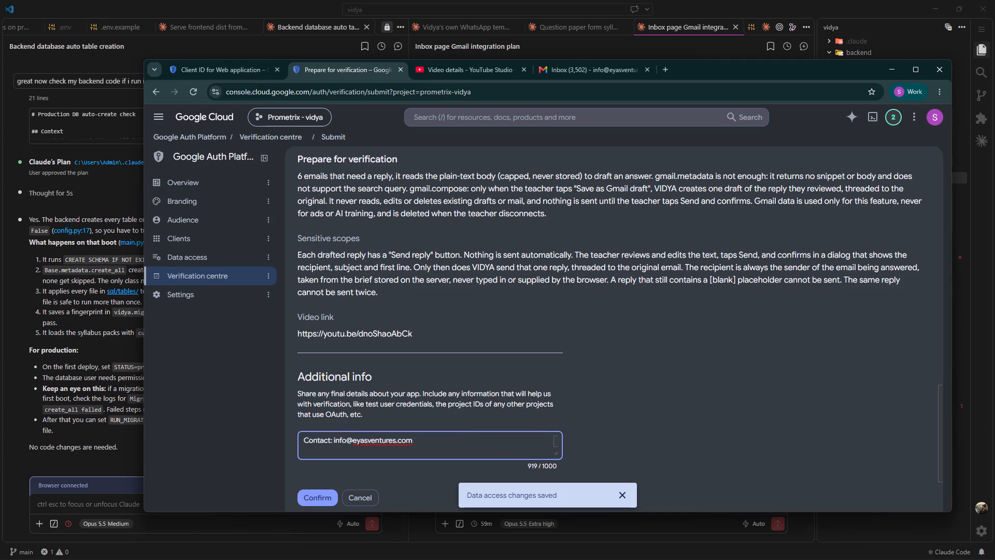
{"action": "left_click", "coordinate": [455, 440]}
{"action": "scroll", "coordinate": [455, 440], "scroll_direction": "up", "scroll_amount": 5}
{"action": "scroll", "coordinate": [455, 440], "scroll_direction": "down", "scroll_amount": 3}
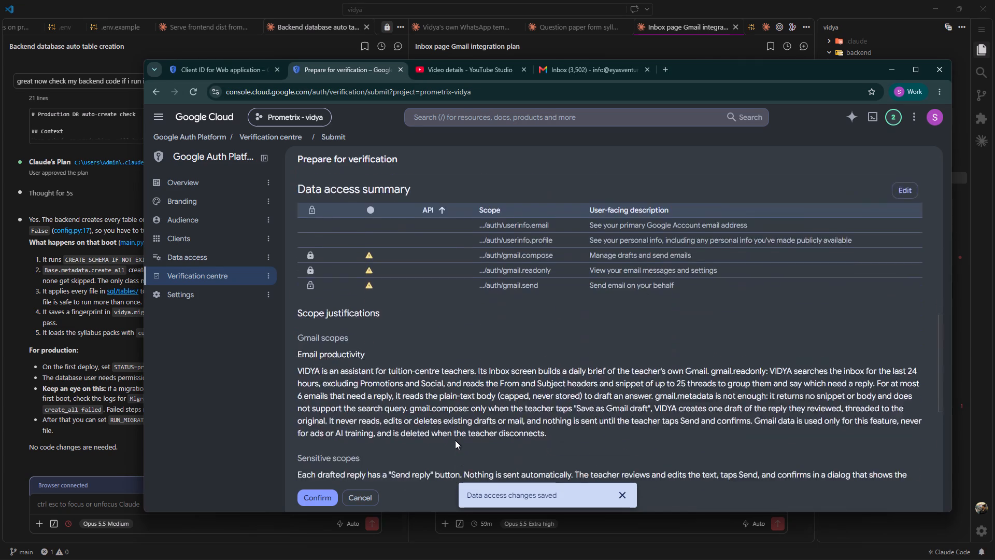
{"action": "scroll", "coordinate": [455, 440], "scroll_direction": "down", "scroll_amount": 3}
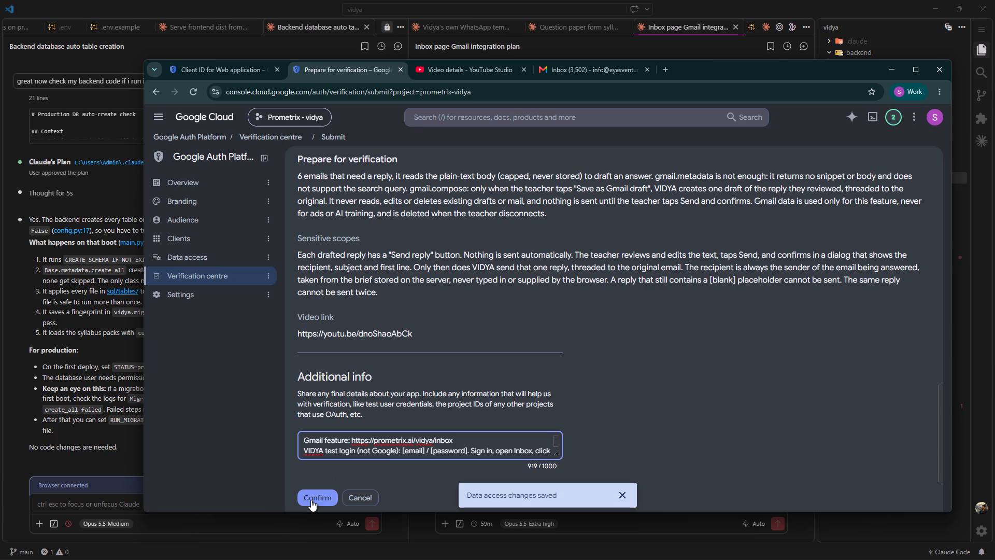
{"action": "left_click", "coordinate": [311, 500]}
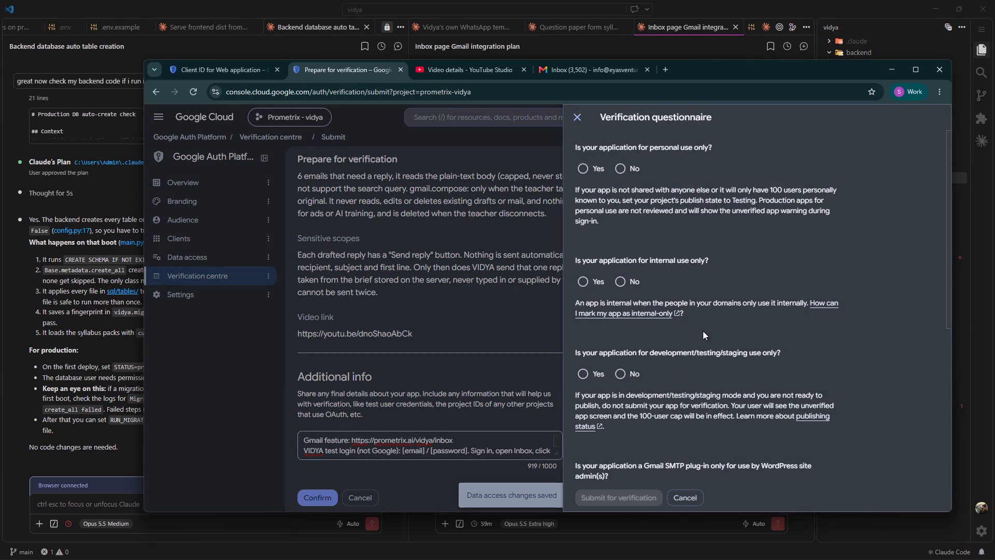
Examine the questions in the verification questionnaire about the application's personal, internal and development use.
{"action": "scroll", "coordinate": [703, 331], "scroll_direction": "up", "scroll_amount": 3}
{"action": "scroll", "coordinate": [703, 331], "scroll_direction": "down", "scroll_amount": 3}
{"action": "scroll", "coordinate": [703, 331], "scroll_direction": "up", "scroll_amount": 6}
Answer No to the questionnaire's personal use, internal use, development/testing/staging use and WordPress Gmail SMTP plug-in questions.
{"action": "left_click", "coordinate": [623, 171]}
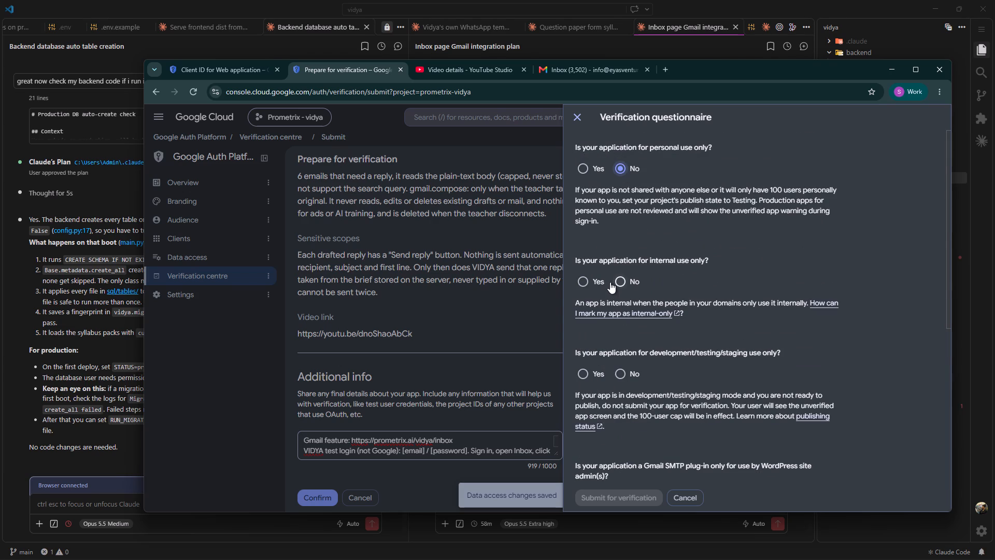
{"action": "left_click", "coordinate": [622, 282]}
{"action": "scroll", "coordinate": [661, 318], "scroll_direction": "down", "scroll_amount": 1}
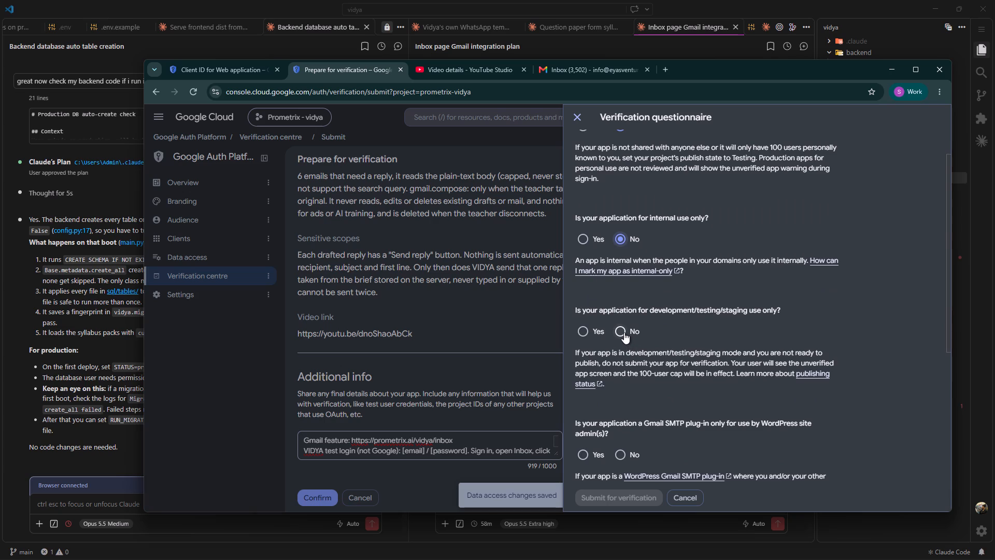
{"action": "left_click", "coordinate": [624, 332]}
{"action": "scroll", "coordinate": [722, 356], "scroll_direction": "down", "scroll_amount": 2}
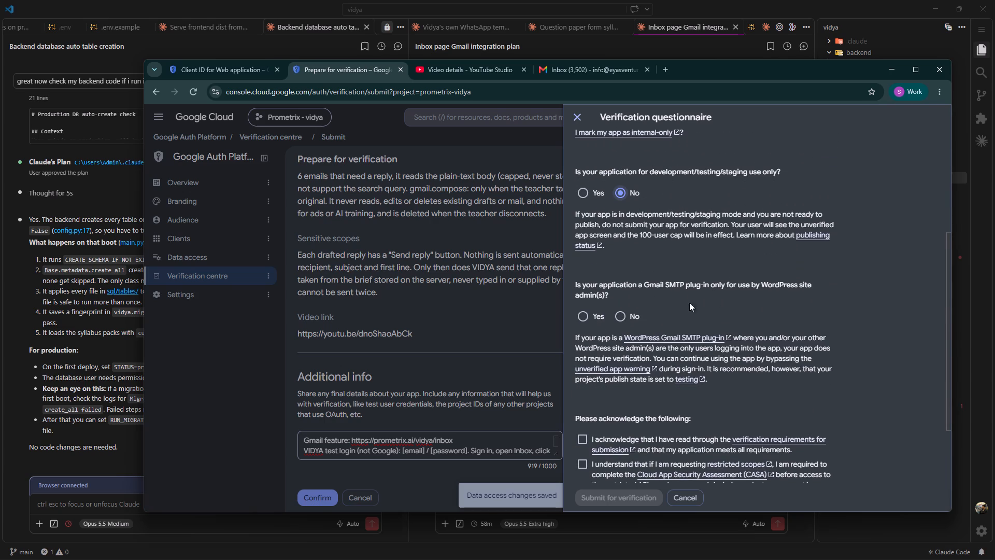
{"action": "left_click", "coordinate": [624, 317]}
{"action": "scroll", "coordinate": [677, 341], "scroll_direction": "down", "scroll_amount": 3}
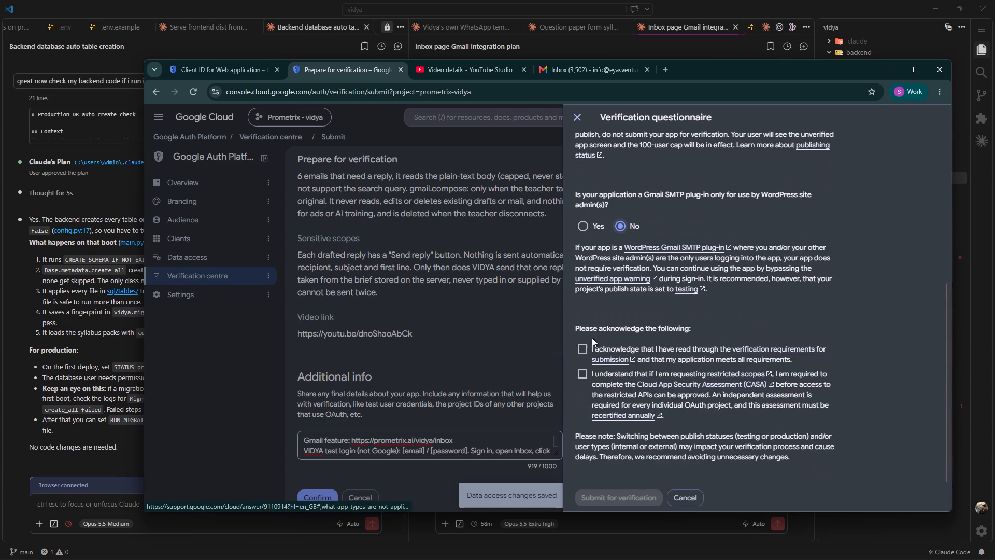
Acknowledge the verification requirements and the restricted scopes' Cloud App Security Assessment, and submit the app for verification.
{"action": "left_click", "coordinate": [585, 345]}
{"action": "left_click", "coordinate": [583, 371]}
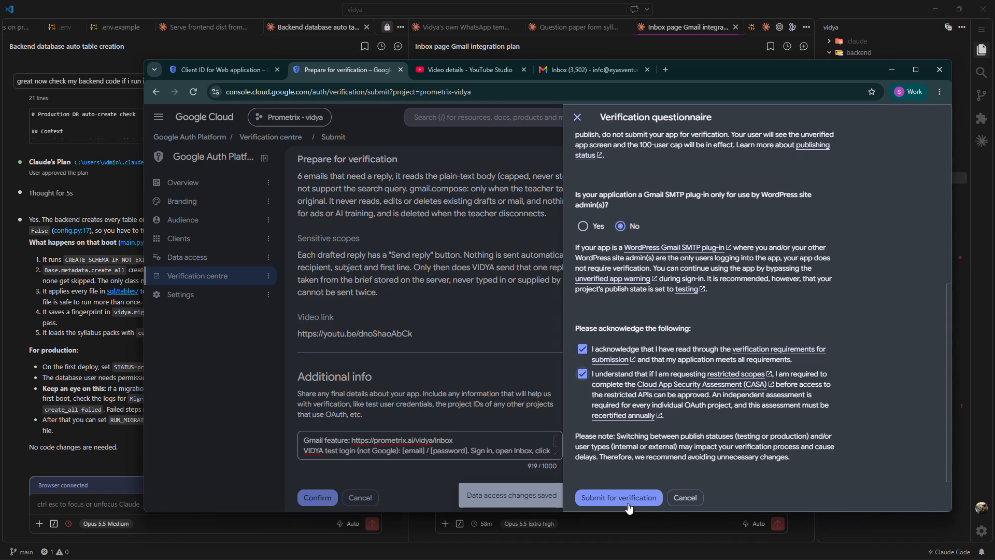
{"action": "left_click", "coordinate": [626, 505]}
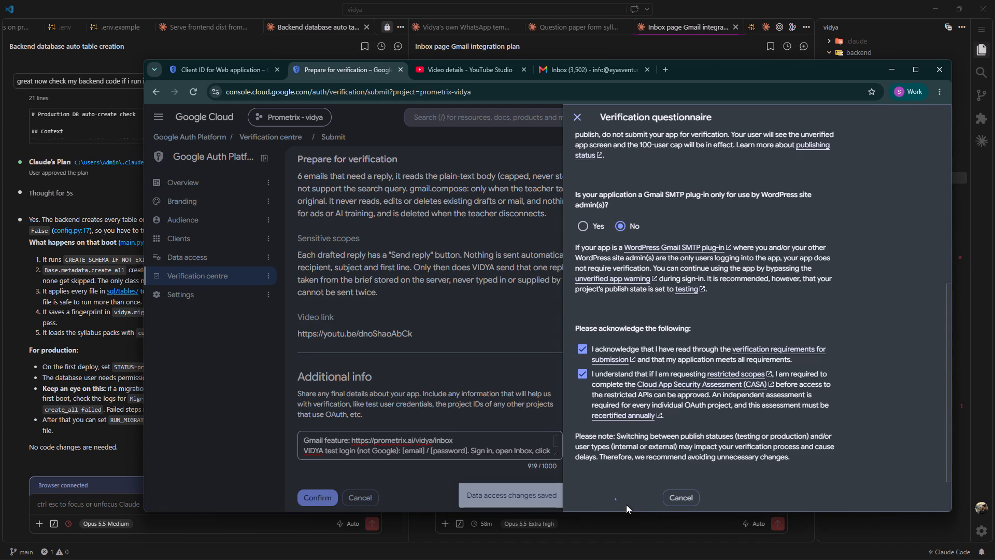
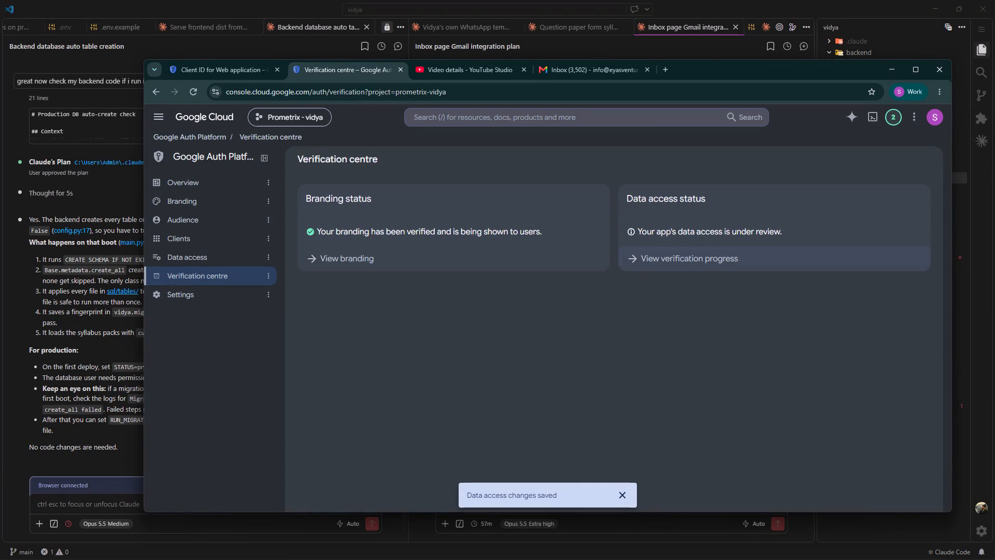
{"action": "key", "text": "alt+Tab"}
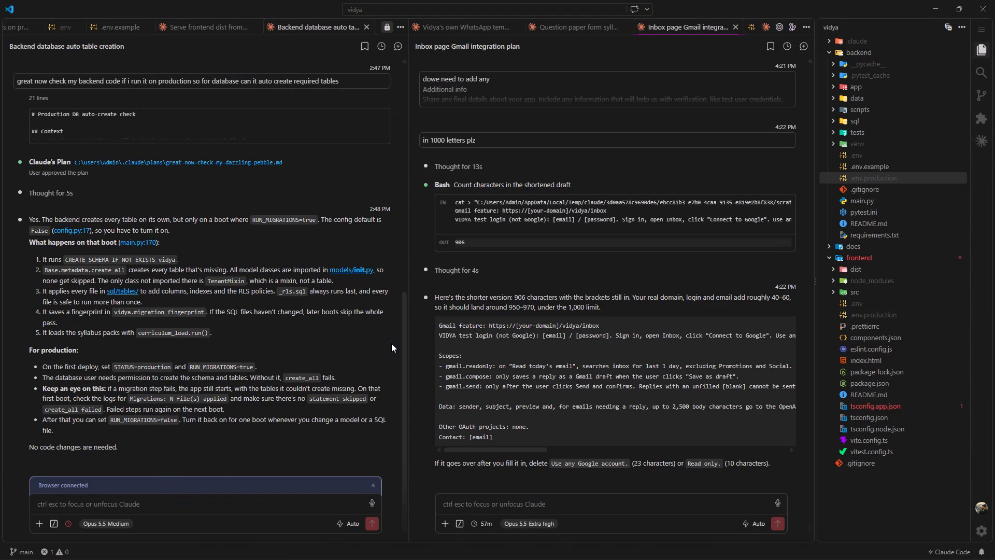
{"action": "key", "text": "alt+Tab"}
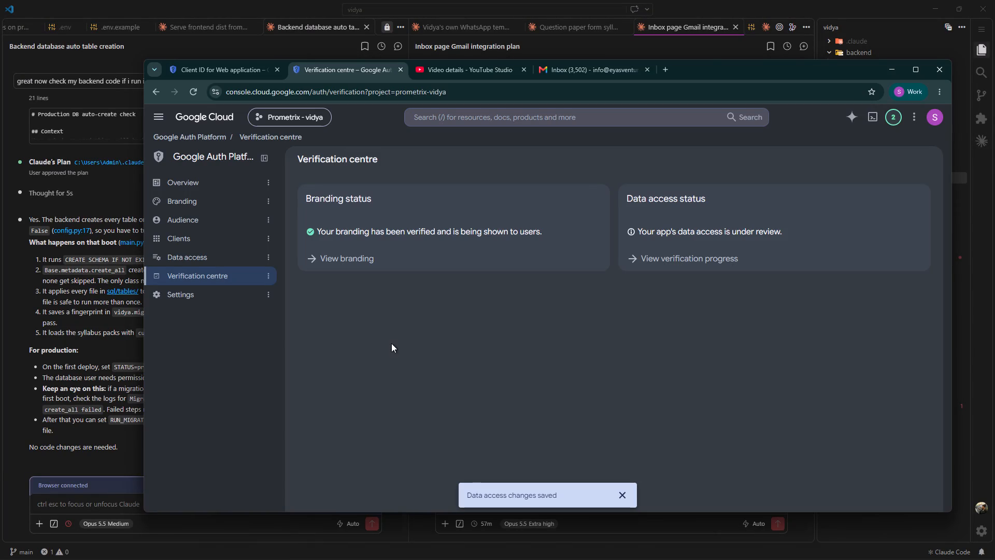